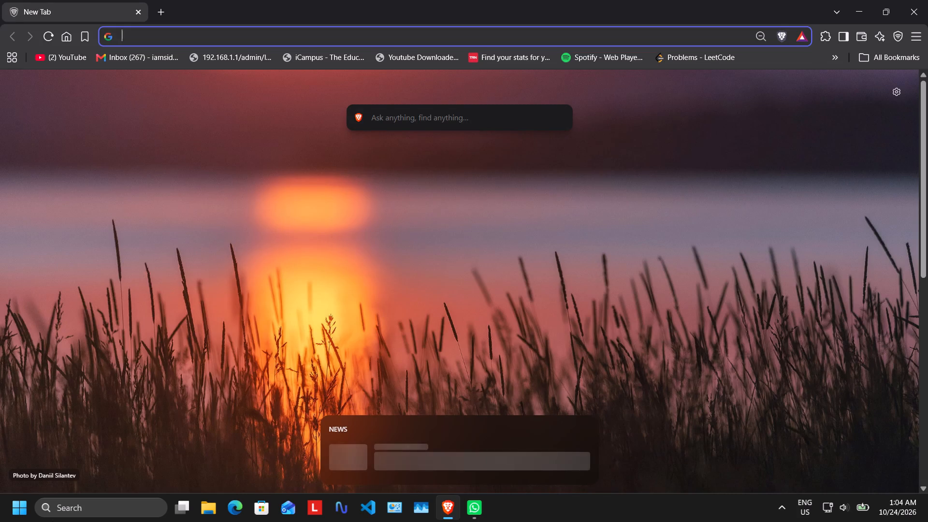
Open the resume PDF ending in "-4" from the Downloads folder in File Explorer.
{"action": "left_click", "coordinate": [214, 503]}
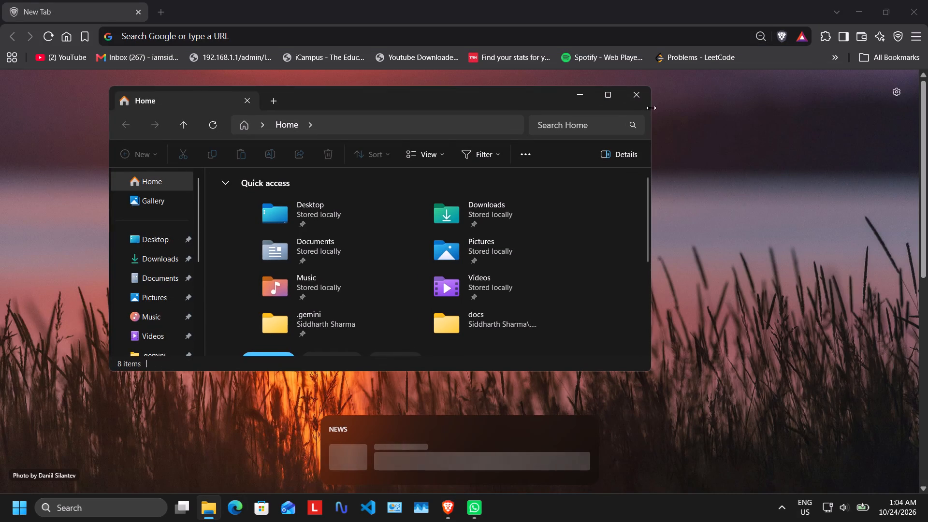
{"action": "left_click", "coordinate": [601, 101]}
{"action": "left_click", "coordinate": [32, 187]}
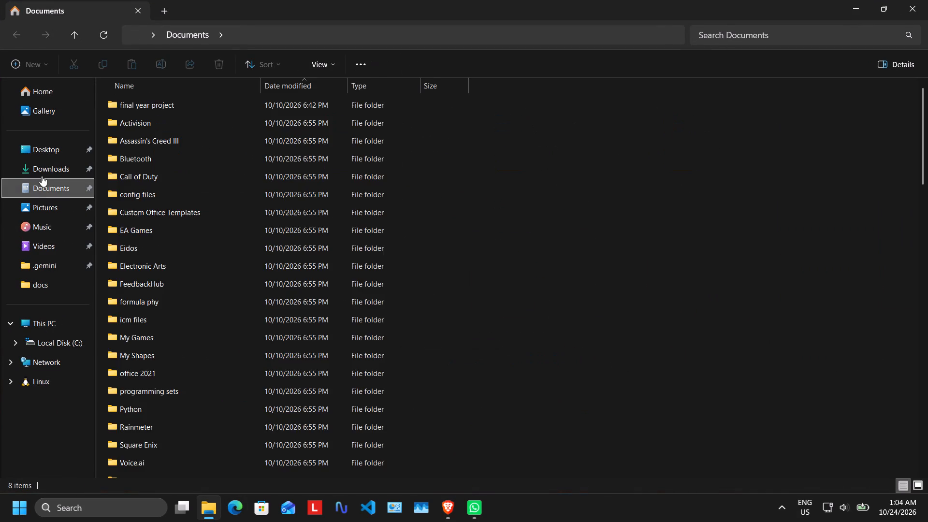
{"action": "left_click", "coordinate": [46, 173]}
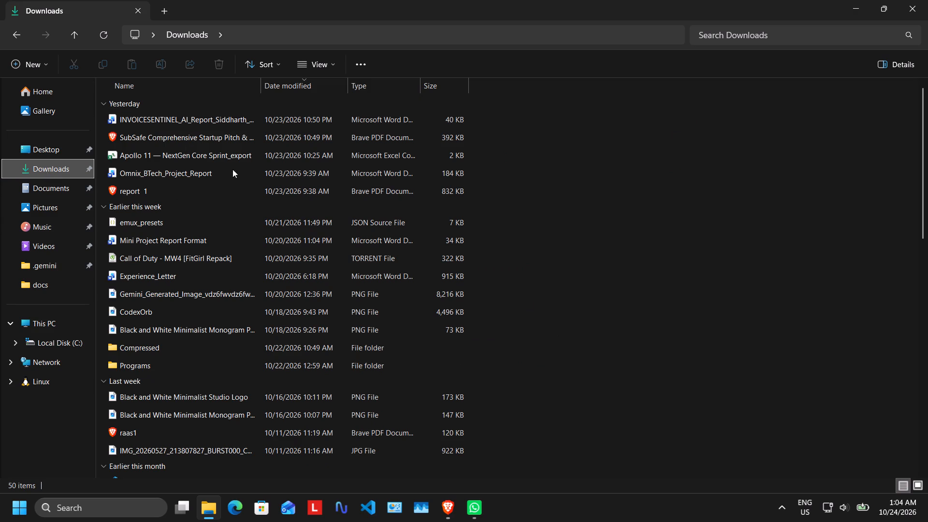
{"action": "scroll", "coordinate": [260, 333], "scroll_direction": "down", "scroll_amount": 3}
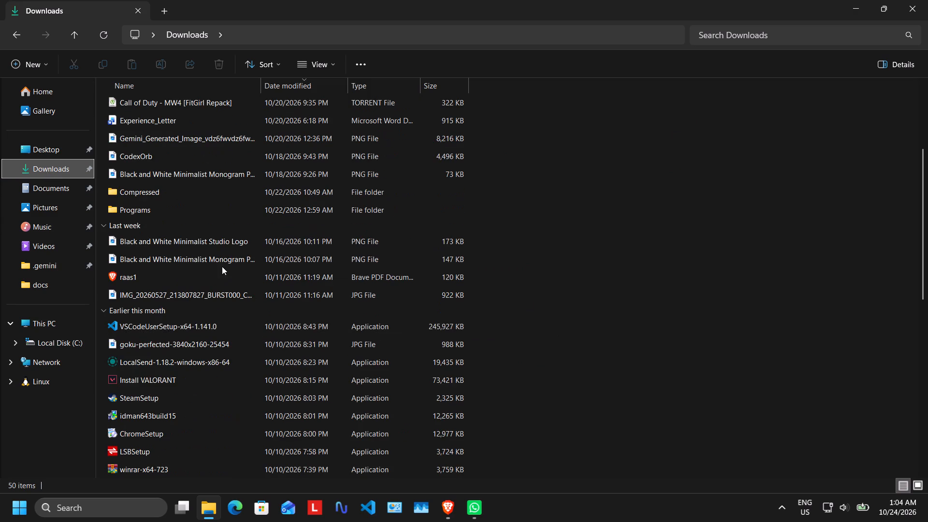
{"action": "scroll", "coordinate": [194, 350], "scroll_direction": "down", "scroll_amount": 6}
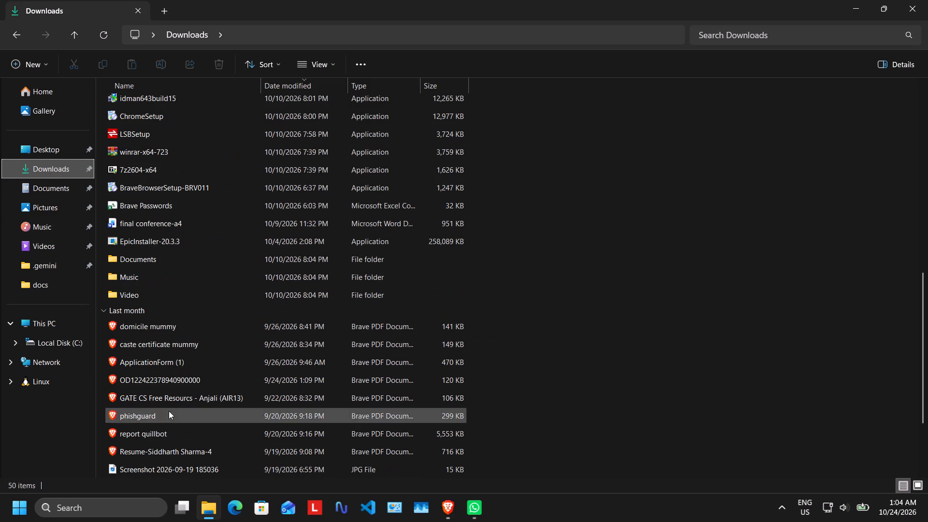
{"action": "double_click", "coordinate": [157, 449]}
Read through the resume PDF, examining its education, projects, skills, certifications, training and achievements sections.
{"action": "scroll", "coordinate": [329, 285], "scroll_direction": "down", "scroll_amount": 1}
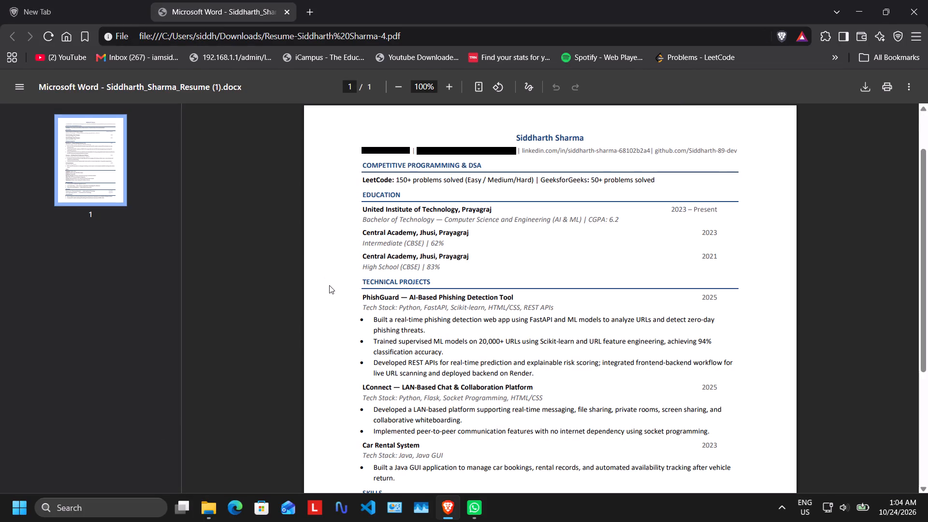
{"action": "scroll", "coordinate": [329, 285], "scroll_direction": "down", "scroll_amount": 9}
{"action": "scroll", "coordinate": [356, 321], "scroll_direction": "up", "scroll_amount": 2}
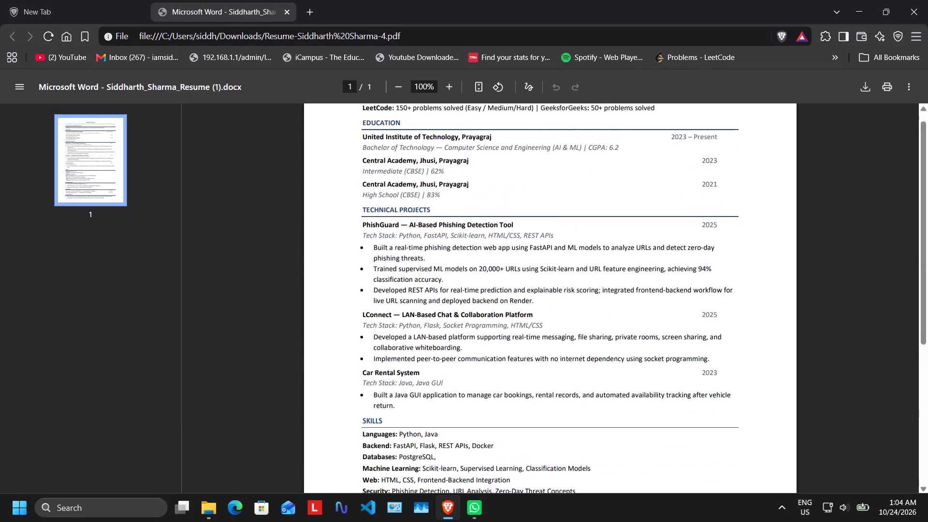
{"action": "scroll", "coordinate": [375, 336], "scroll_direction": "up", "scroll_amount": 9}
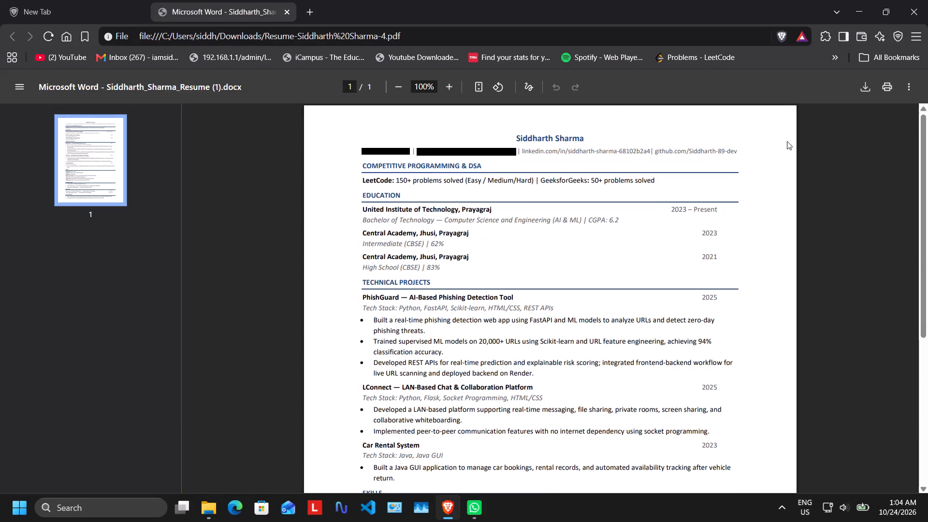
{"action": "scroll", "coordinate": [611, 245], "scroll_direction": "down", "scroll_amount": 4}
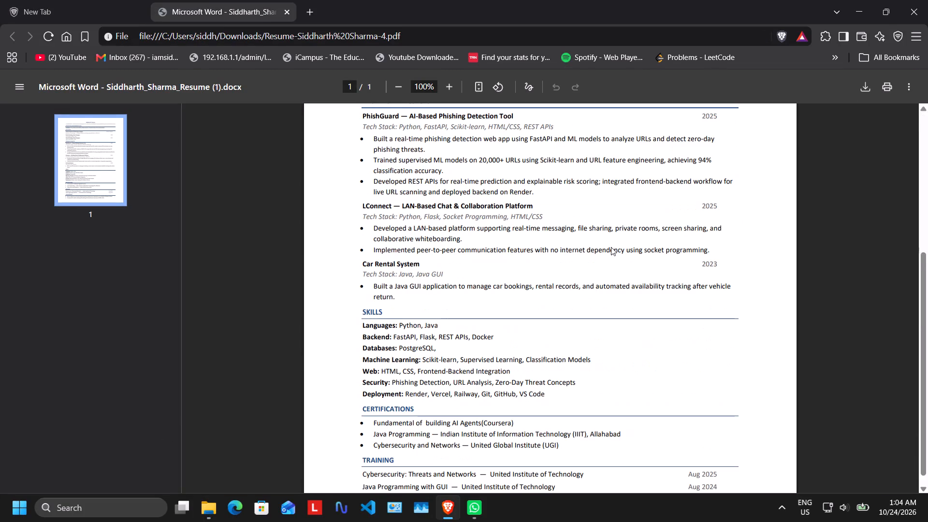
{"action": "scroll", "coordinate": [611, 247], "scroll_direction": "up", "scroll_amount": 2}
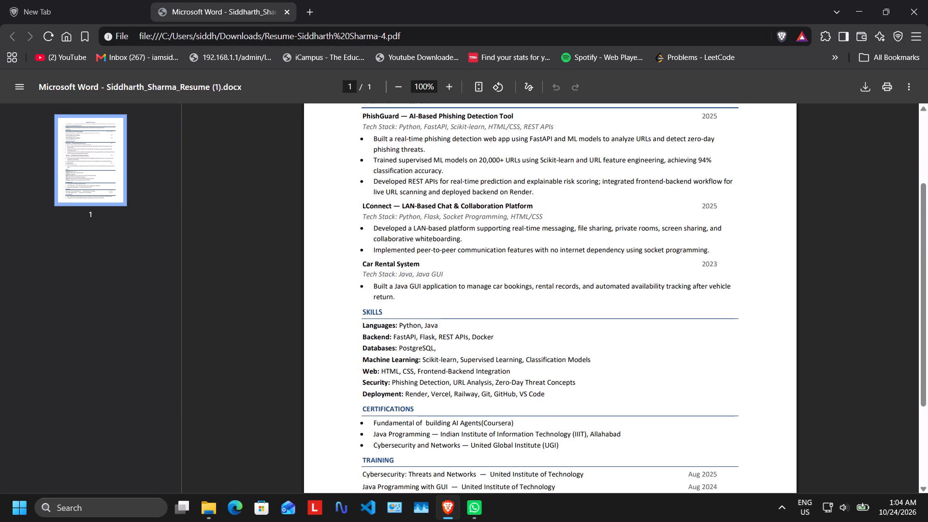
{"action": "scroll", "coordinate": [499, 342], "scroll_direction": "down", "scroll_amount": 4}
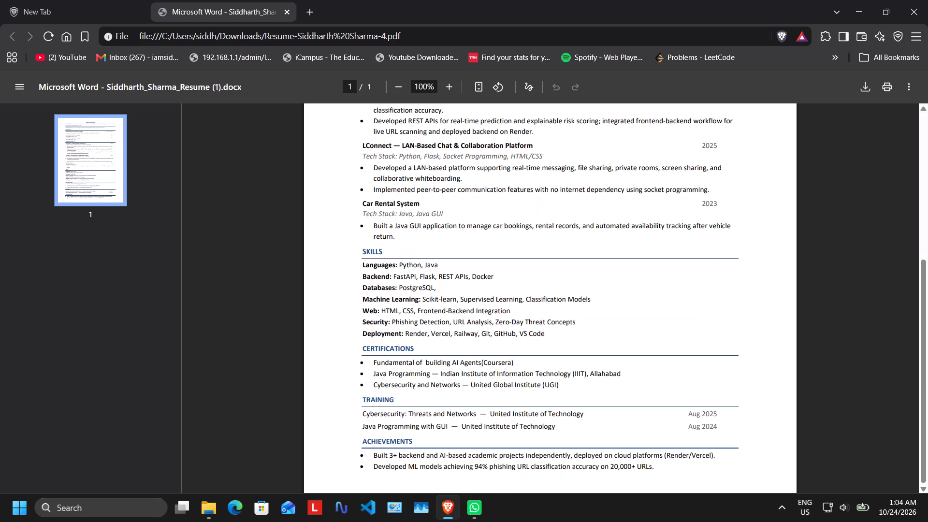
{"action": "scroll", "coordinate": [485, 346], "scroll_direction": "up", "scroll_amount": 2}
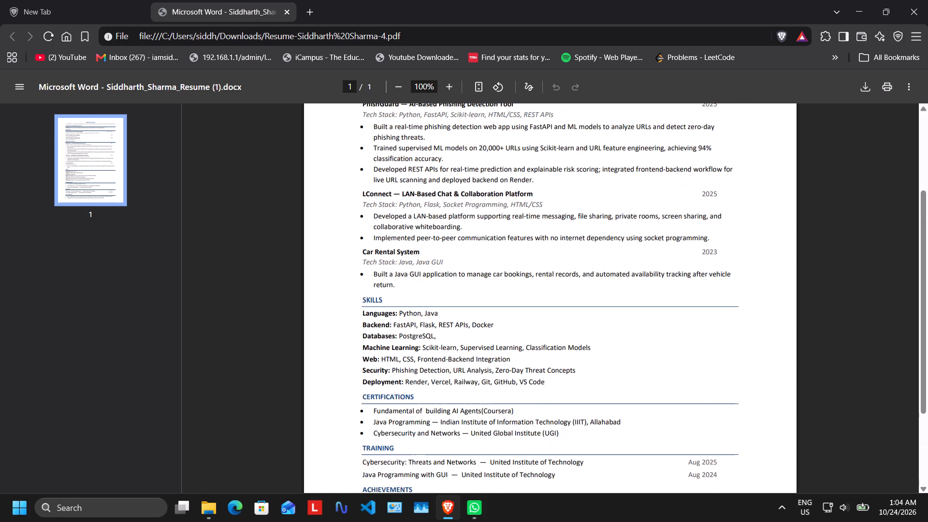
{"action": "scroll", "coordinate": [485, 346], "scroll_direction": "up", "scroll_amount": 2}
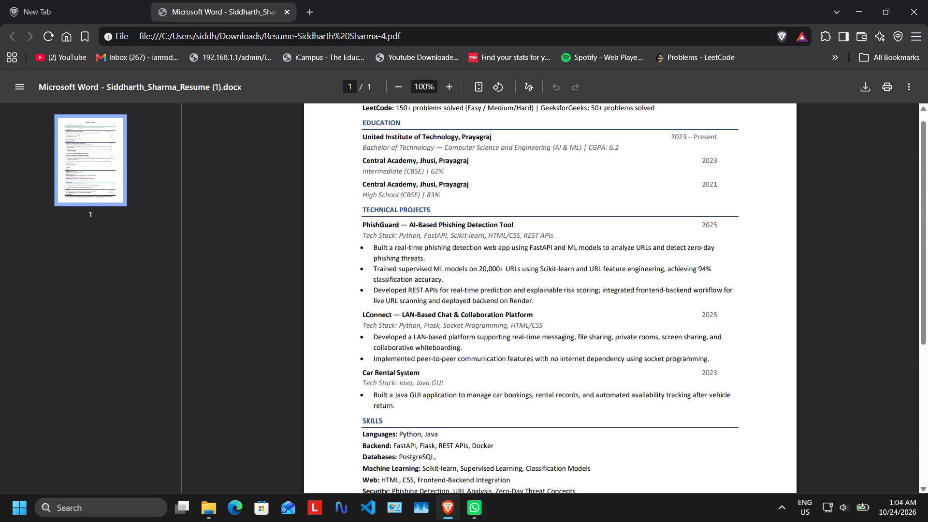
Launch Word, open the recent resume document numbered (4), and dismiss the AutoSave notice.
{"action": "left_click", "coordinate": [97, 507]}
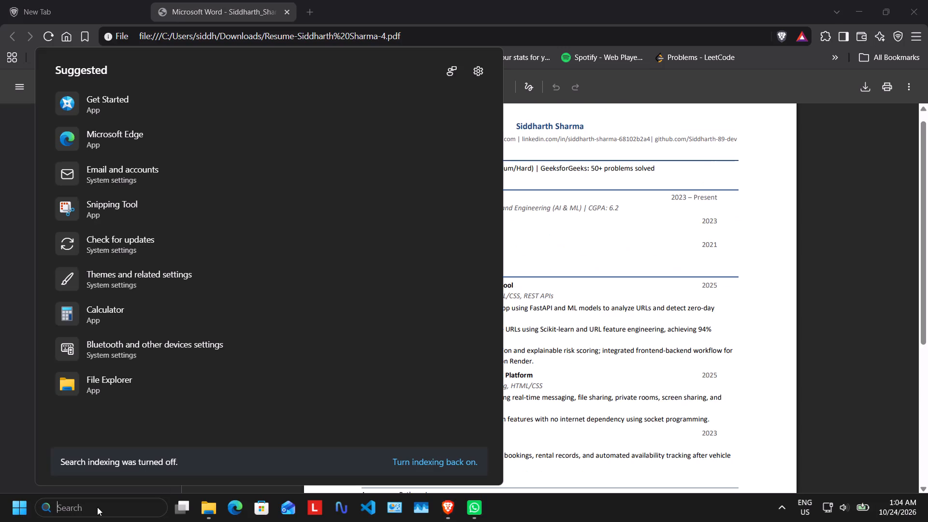
{"action": "key", "text": "w"}
{"action": "type", "text": "or"}
{"action": "key", "text": "d"}
{"action": "left_click", "coordinate": [109, 124]}
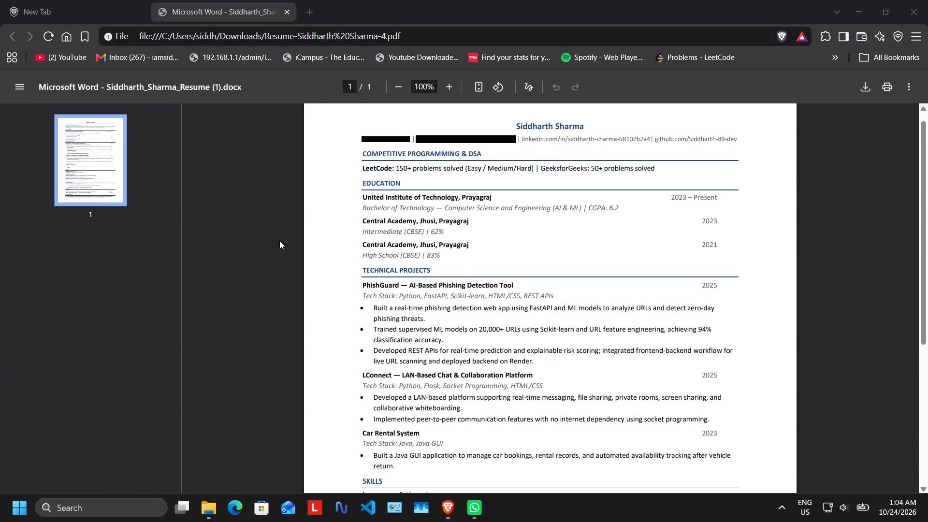
{"action": "scroll", "coordinate": [190, 444], "scroll_direction": "down", "scroll_amount": 3}
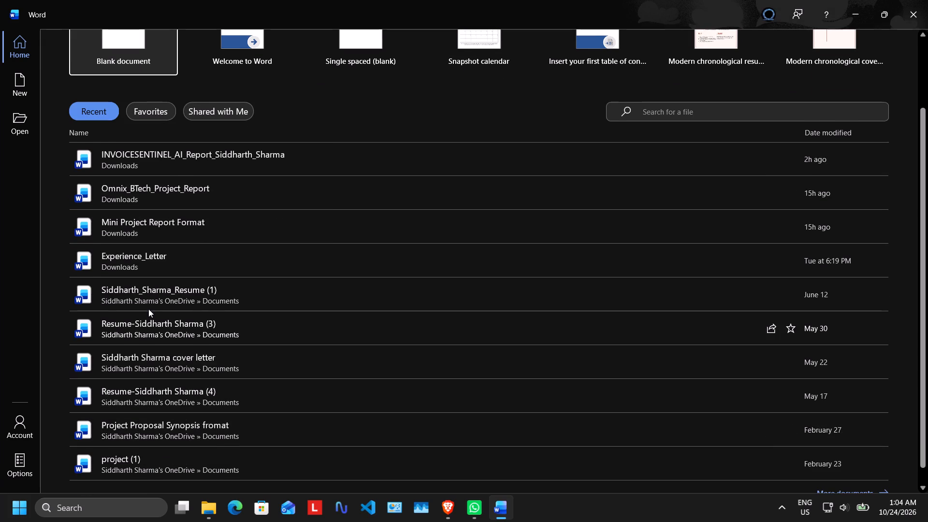
{"action": "left_click", "coordinate": [144, 396]}
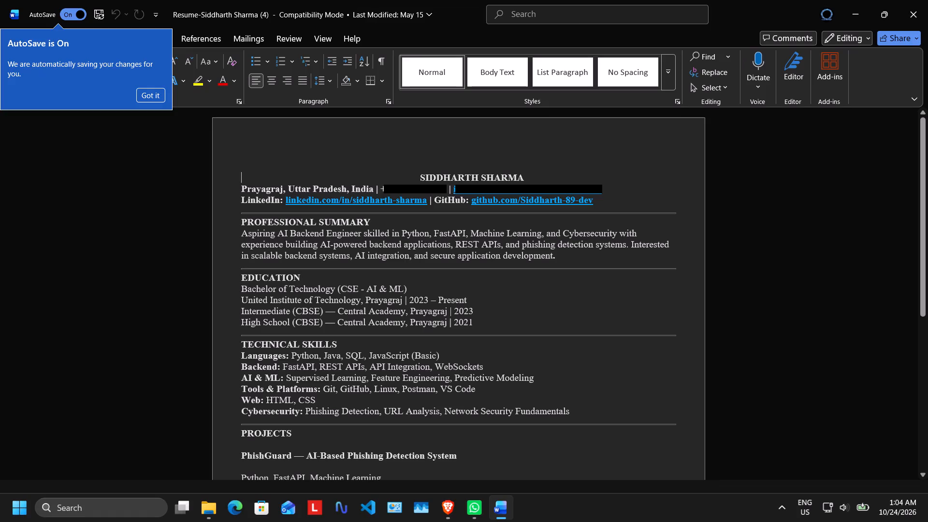
{"action": "left_click", "coordinate": [146, 98]}
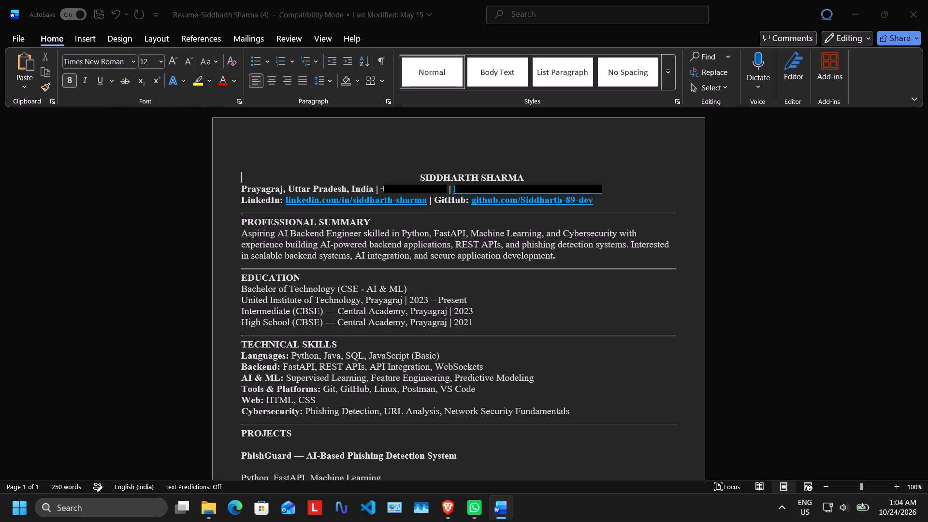
Look over the resume and delete "(Basic)" after JavaScript in the Languages line of Technical Skills.
{"action": "scroll", "coordinate": [456, 387], "scroll_direction": "down", "scroll_amount": 9}
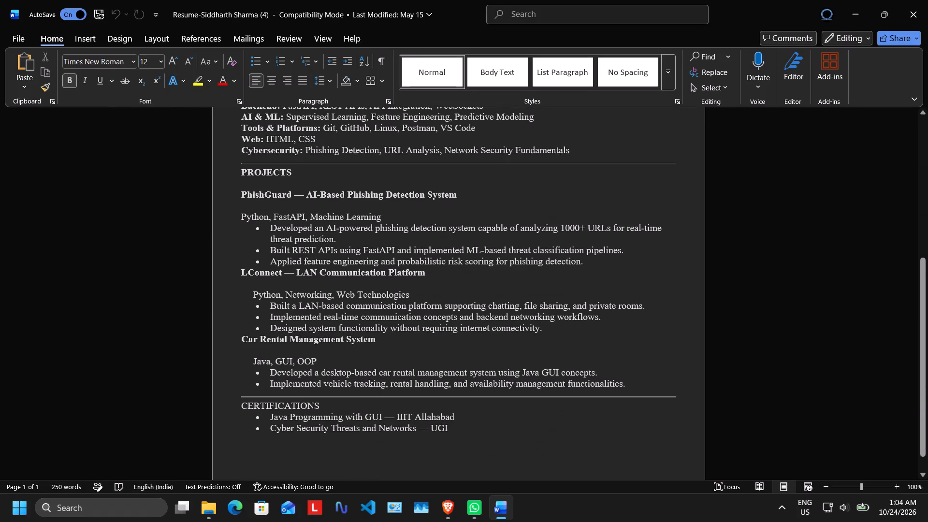
{"action": "scroll", "coordinate": [476, 342], "scroll_direction": "down", "scroll_amount": 9}
{"action": "scroll", "coordinate": [474, 349], "scroll_direction": "up", "scroll_amount": 6}
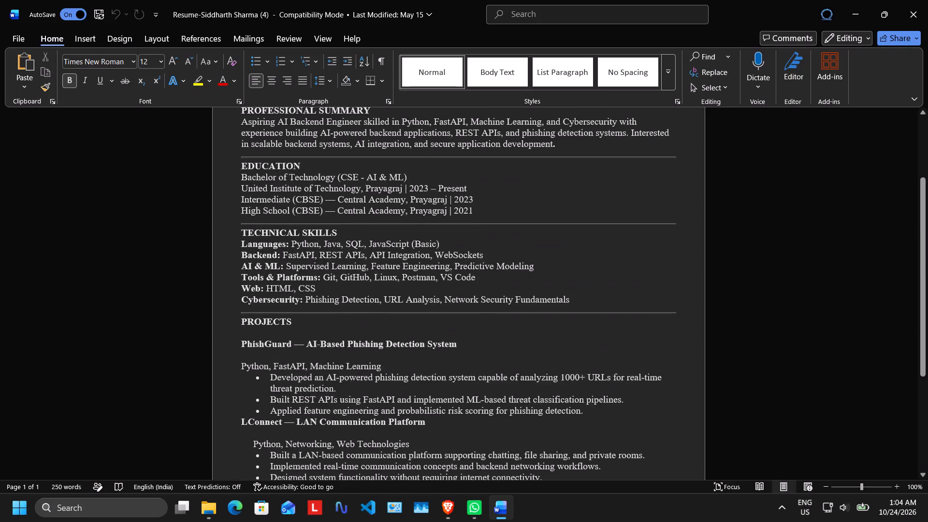
{"action": "scroll", "coordinate": [472, 349], "scroll_direction": "up", "scroll_amount": 4}
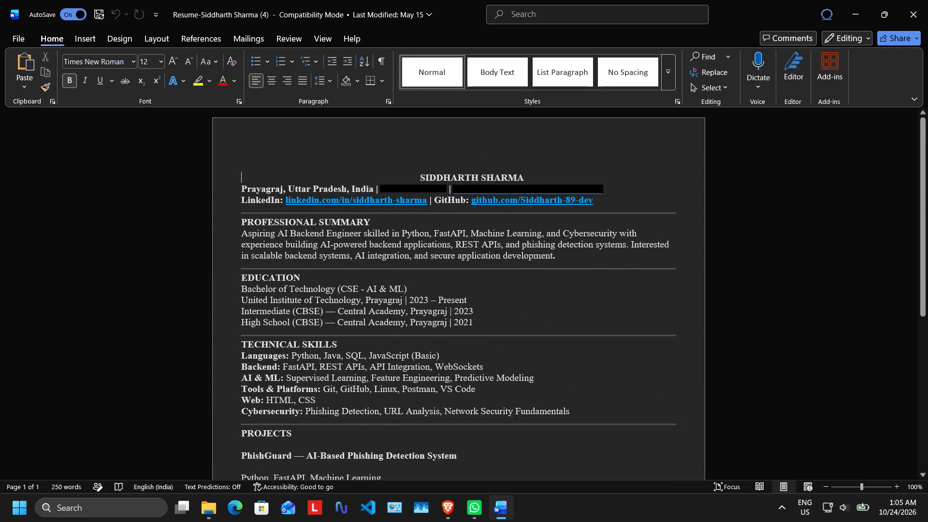
{"action": "left_click", "coordinate": [457, 350]}
{"action": "key", "text": "BackSpace"}
{"action": "key", "text": "BackSpace"}
{"action": "key", "text": "BackSpace"}
{"action": "key", "text": "BackSpace"}
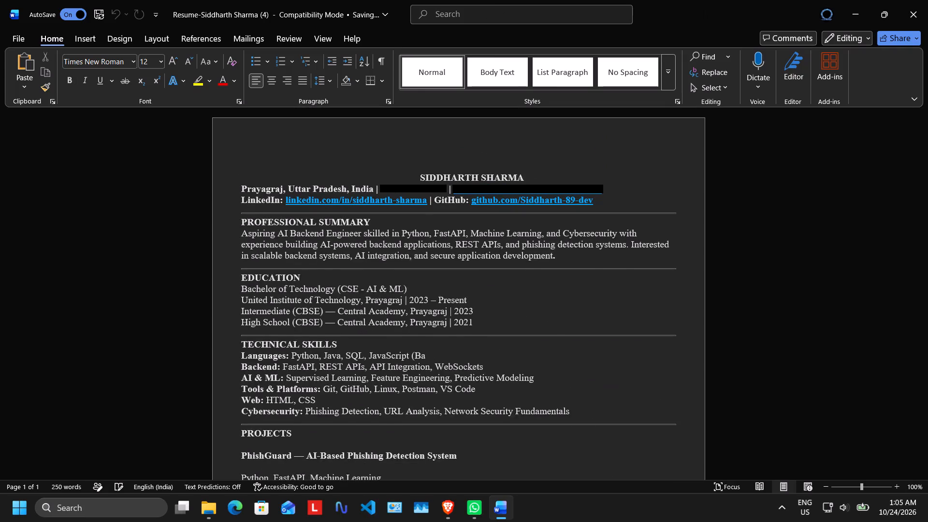
{"action": "key", "text": "BackSpace"}
{"action": "key", "text": "BackSpace"}
{"action": "key", "text": "BackSpace"}
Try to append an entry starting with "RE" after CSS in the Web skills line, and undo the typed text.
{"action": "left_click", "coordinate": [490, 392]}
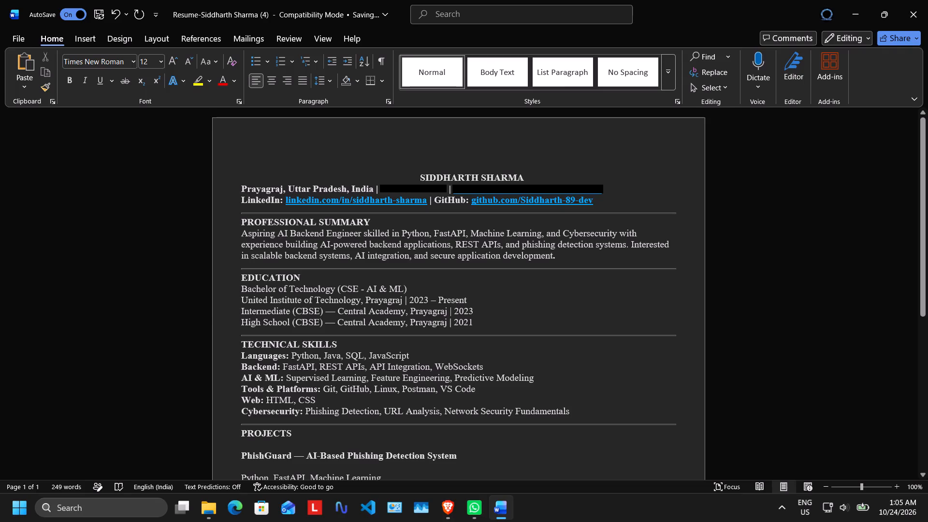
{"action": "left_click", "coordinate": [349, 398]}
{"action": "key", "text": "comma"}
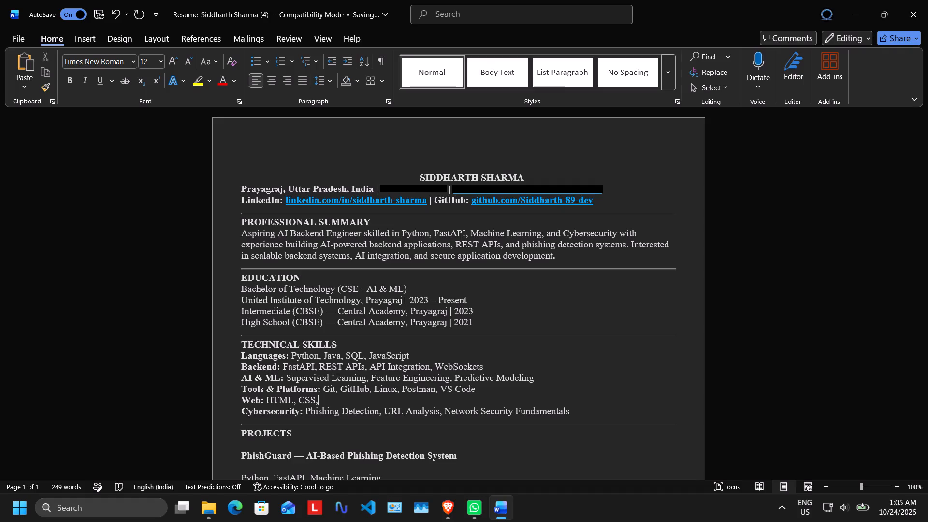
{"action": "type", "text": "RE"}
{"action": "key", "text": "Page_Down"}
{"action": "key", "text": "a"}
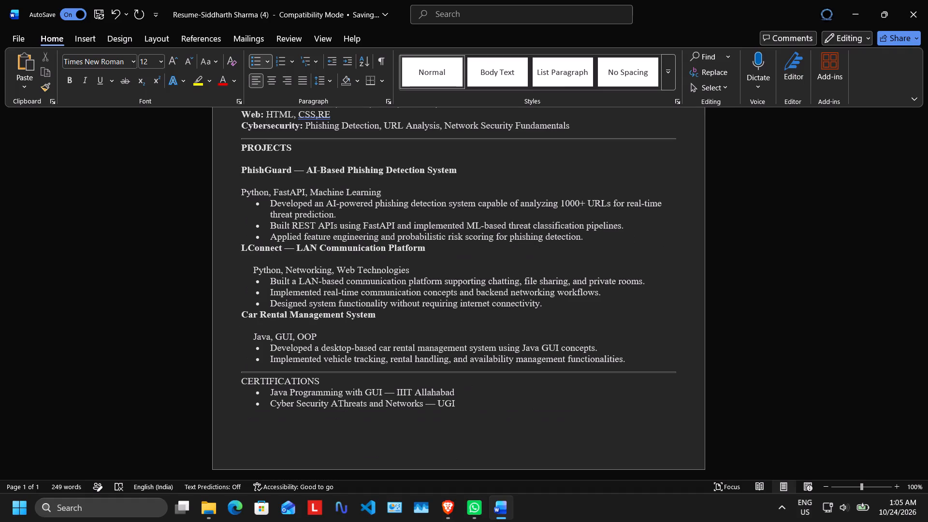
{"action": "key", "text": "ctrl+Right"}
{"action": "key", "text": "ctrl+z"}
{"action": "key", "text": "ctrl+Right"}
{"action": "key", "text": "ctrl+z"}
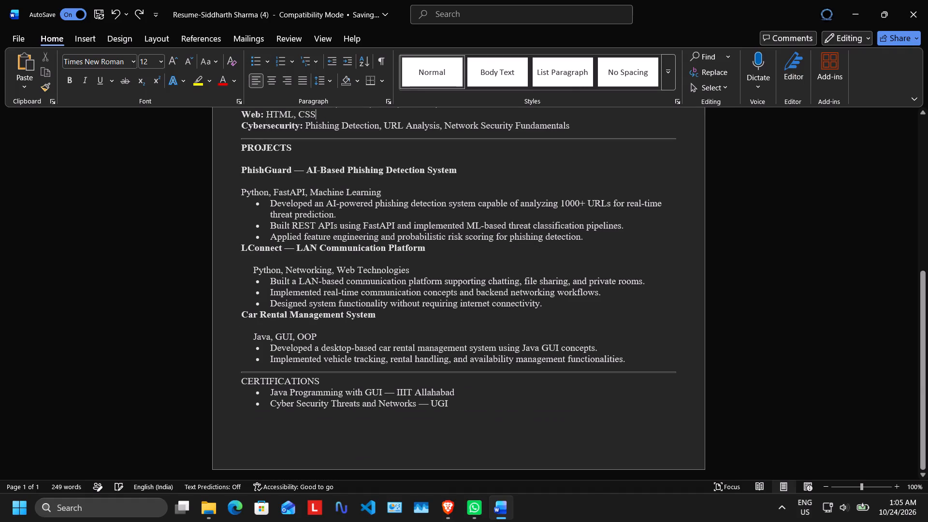
Append ",REACT" after CSS in the Web line of Technical Skills.
{"action": "scroll", "coordinate": [321, 411], "scroll_direction": "up", "scroll_amount": 3}
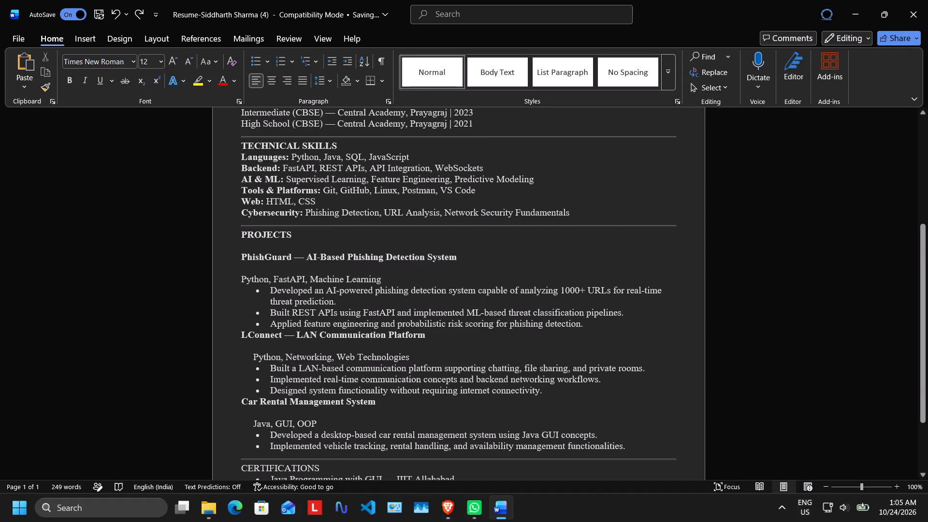
{"action": "key", "text": "comma"}
{"action": "key", "text": "r"}
{"action": "key", "text": "e"}
{"action": "key", "text": "a"}
{"action": "key", "text": "c"}
{"action": "key", "text": "t"}
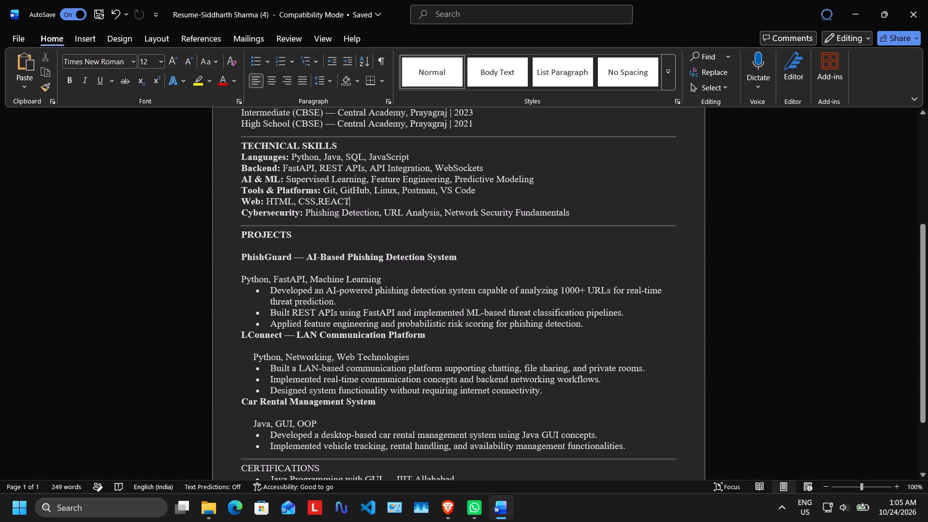
Accept the grammar suggestion "CSS, REACT" in the Web line of Technical Skills.
{"action": "scroll", "coordinate": [353, 195], "scroll_direction": "up", "scroll_amount": 1}
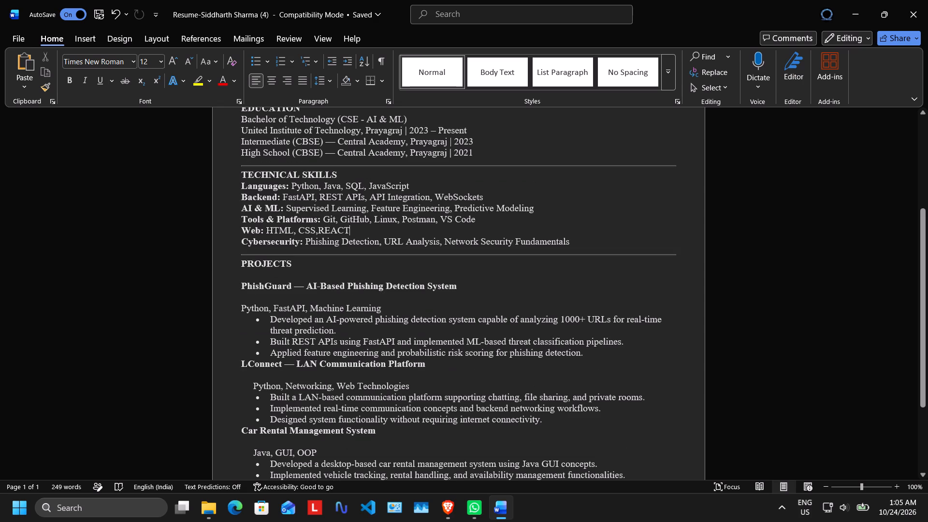
{"action": "right_click_drag", "start_coordinate": [375, 191], "coordinate": [346, 195]}
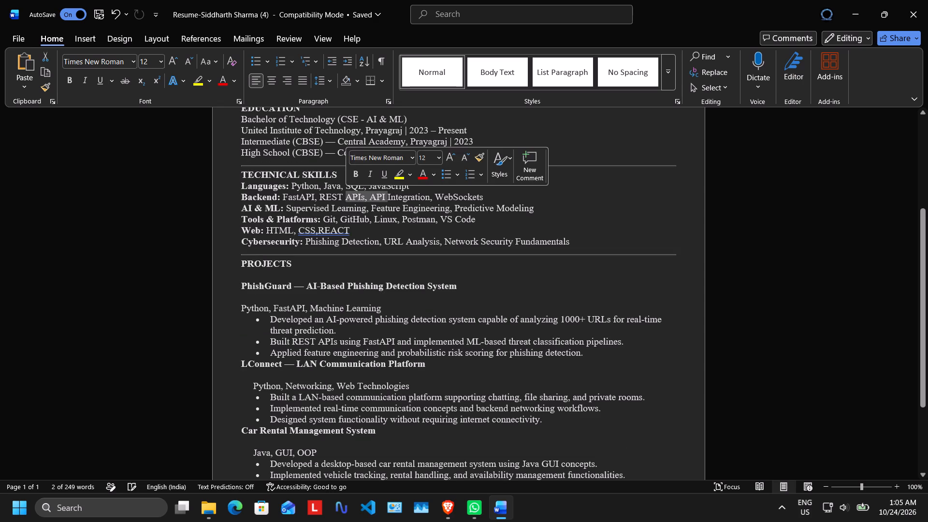
{"action": "left_click", "coordinate": [470, 193]}
{"action": "left_click", "coordinate": [423, 188]}
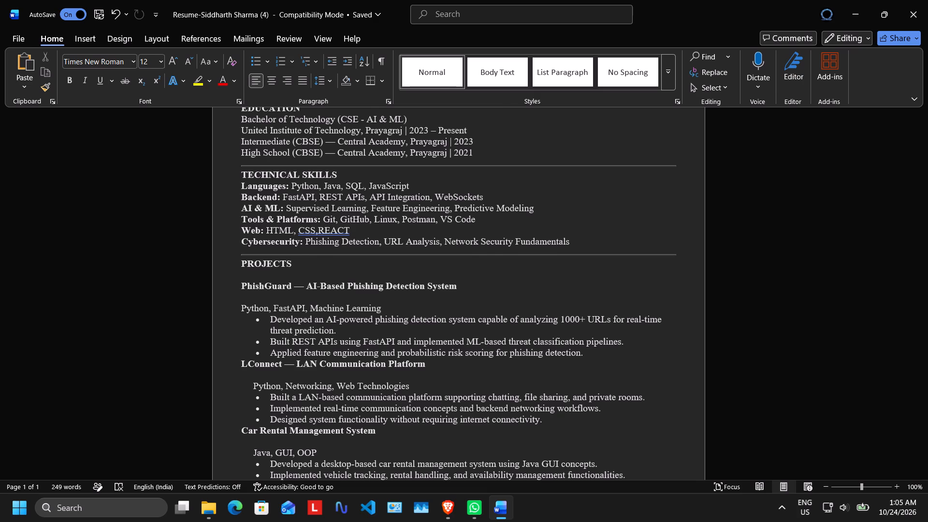
{"action": "scroll", "coordinate": [423, 188], "scroll_direction": "up", "scroll_amount": 1}
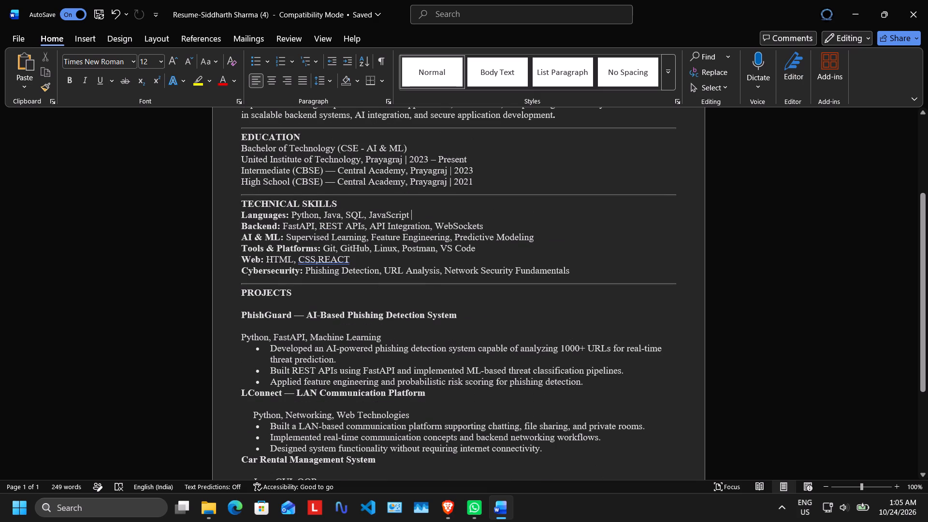
{"action": "left_click", "coordinate": [318, 259]}
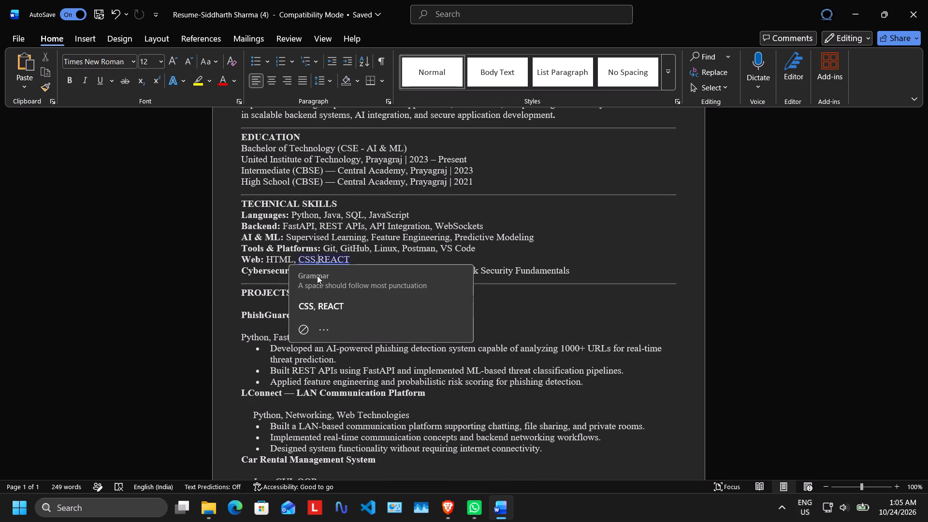
{"action": "left_click", "coordinate": [318, 304]}
{"action": "left_click", "coordinate": [386, 259]}
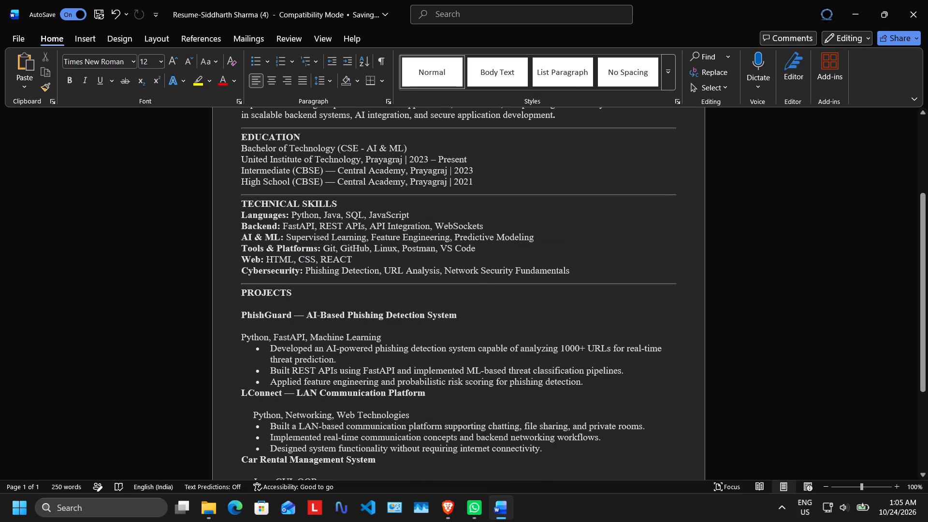
Replace the trailing space after JavaScript in the Languages line with a comma.
{"action": "left_click", "coordinate": [412, 215]}
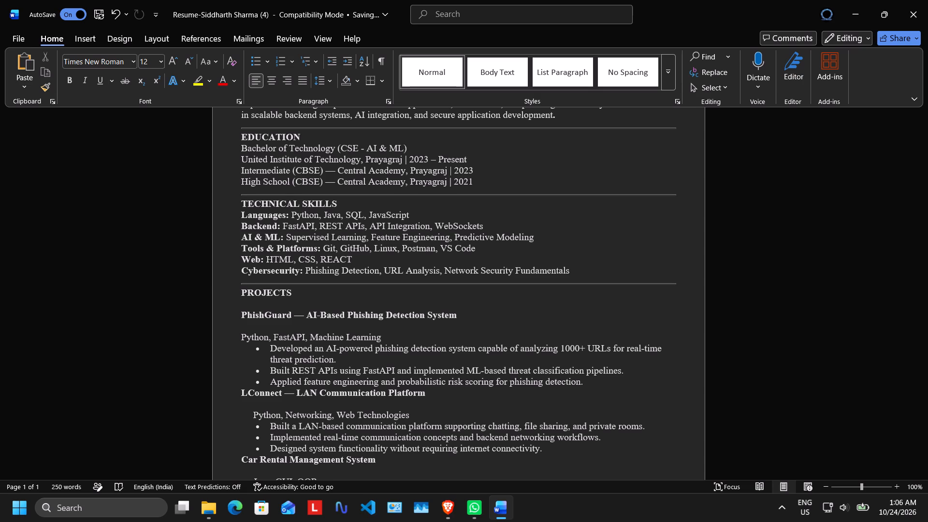
{"action": "key", "text": "BackSpace"}
{"action": "key", "text": "comma"}
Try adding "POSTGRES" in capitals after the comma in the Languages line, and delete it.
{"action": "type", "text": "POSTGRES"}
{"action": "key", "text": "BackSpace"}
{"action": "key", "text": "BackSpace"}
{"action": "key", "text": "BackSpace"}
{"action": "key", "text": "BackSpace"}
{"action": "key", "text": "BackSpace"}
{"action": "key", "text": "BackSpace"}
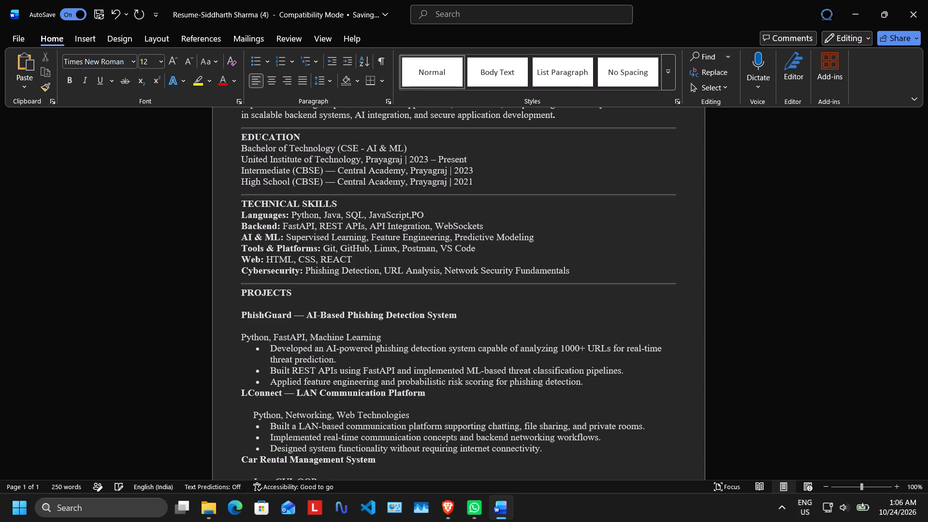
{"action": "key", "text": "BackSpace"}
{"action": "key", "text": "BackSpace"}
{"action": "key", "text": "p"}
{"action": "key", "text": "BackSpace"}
Enter "PostgresSQL" after the comma following JavaScript in the Languages line.
{"action": "key", "text": "shift+p"}
{"action": "type", "text": "oa"}
{"action": "key", "text": "BackSpace"}
{"action": "type", "text": "st"}
{"action": "type", "text": "gres"}
{"action": "type", "text": "SQL"}
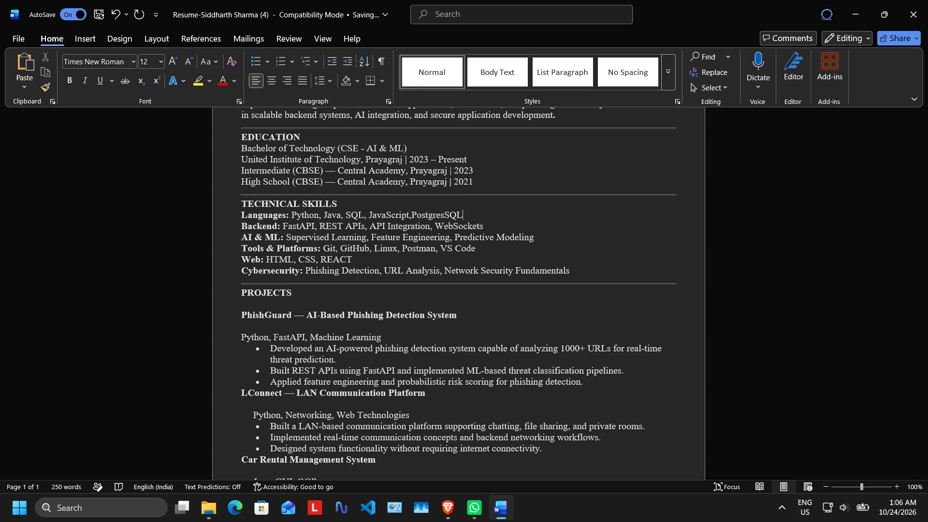
Insert a space between the comma and "PostgresSQL" in the Languages line.
{"action": "left_click", "coordinate": [371, 259]}
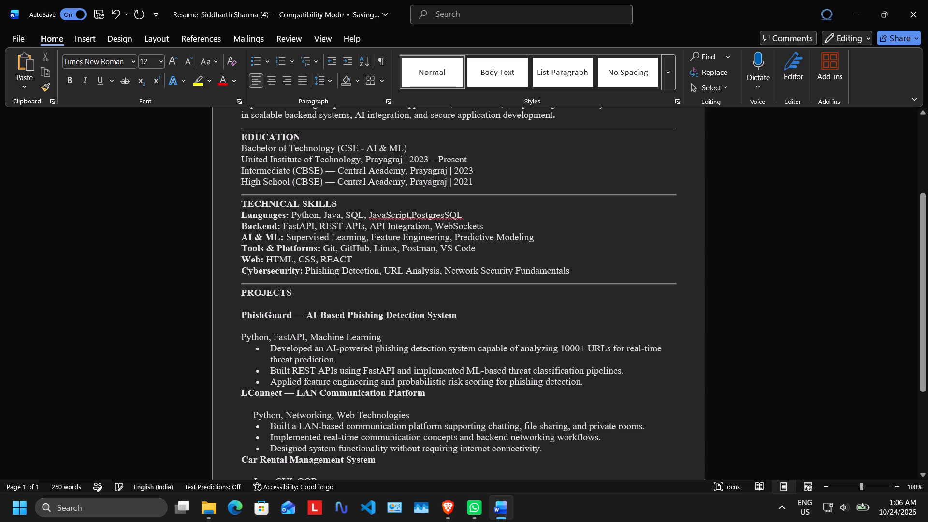
{"action": "left_click", "coordinate": [356, 263]}
{"action": "left_click", "coordinate": [412, 215]}
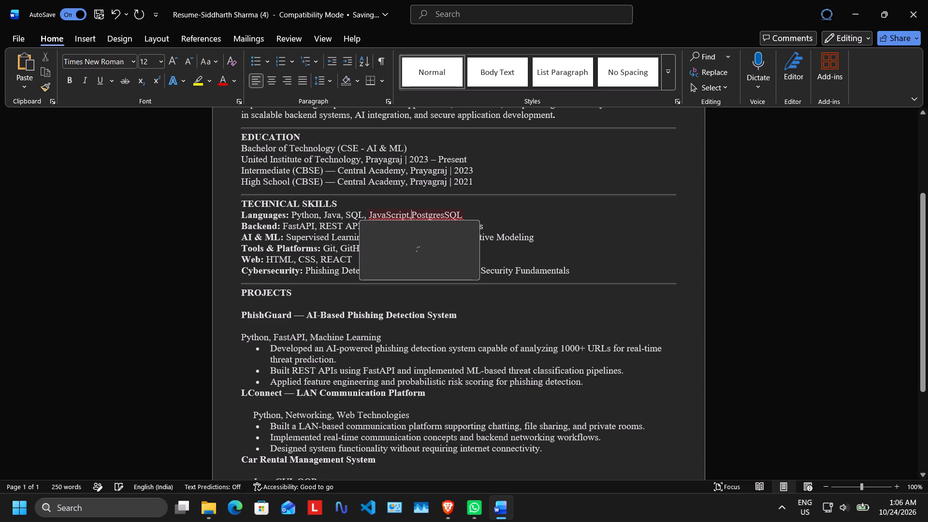
{"action": "right_click", "coordinate": [416, 213]}
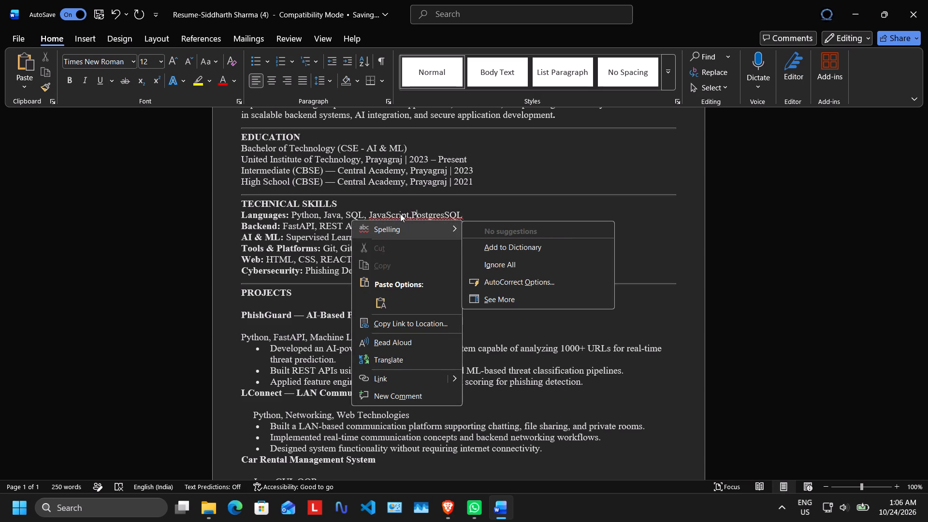
{"action": "left_click", "coordinate": [400, 211]}
{"action": "left_click", "coordinate": [472, 454]}
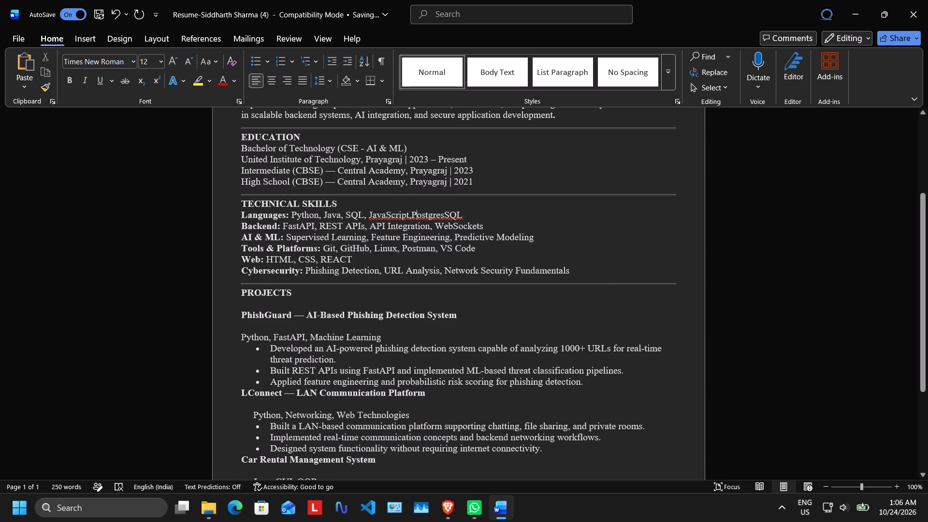
{"action": "left_click", "coordinate": [412, 215]}
{"action": "key", "text": "space"}
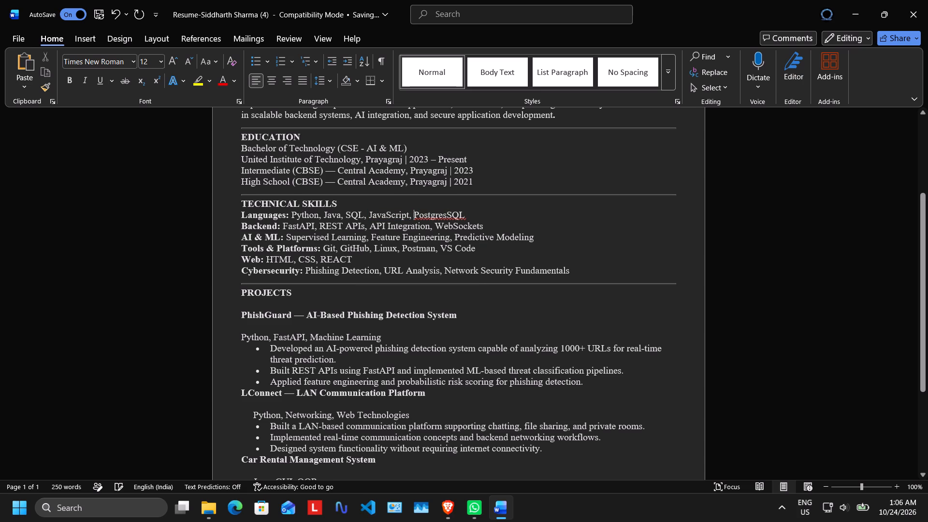
Correct "PostgresSQL" in the Languages line with the spelling suggestion "PostgreSQL".
{"action": "right_click", "coordinate": [444, 218]}
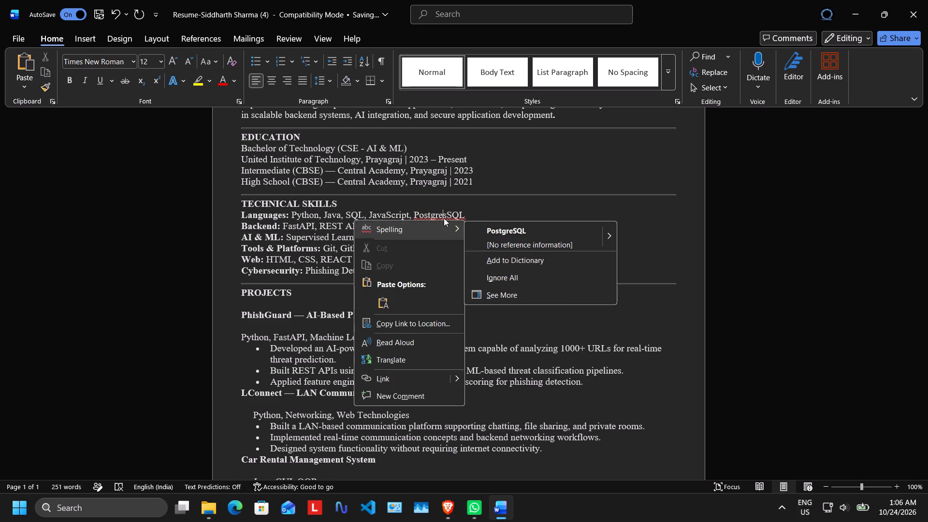
{"action": "left_click", "coordinate": [490, 226]}
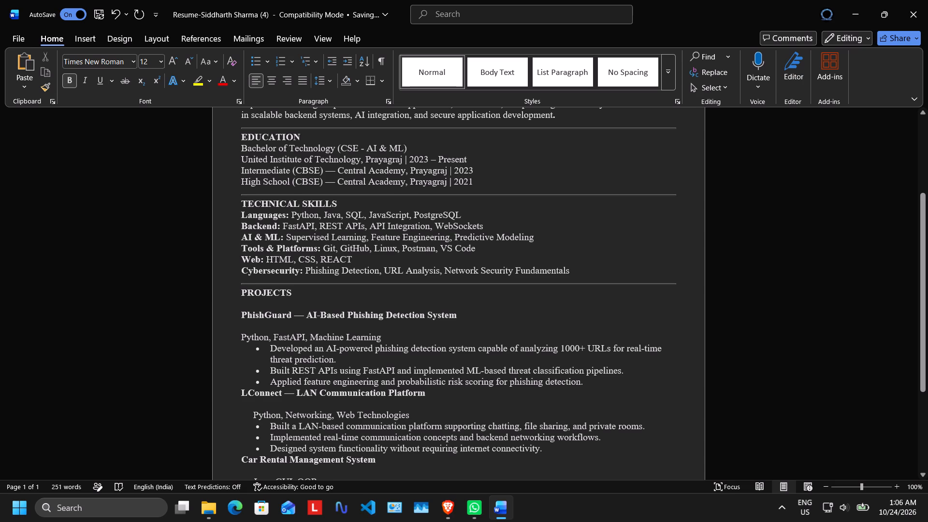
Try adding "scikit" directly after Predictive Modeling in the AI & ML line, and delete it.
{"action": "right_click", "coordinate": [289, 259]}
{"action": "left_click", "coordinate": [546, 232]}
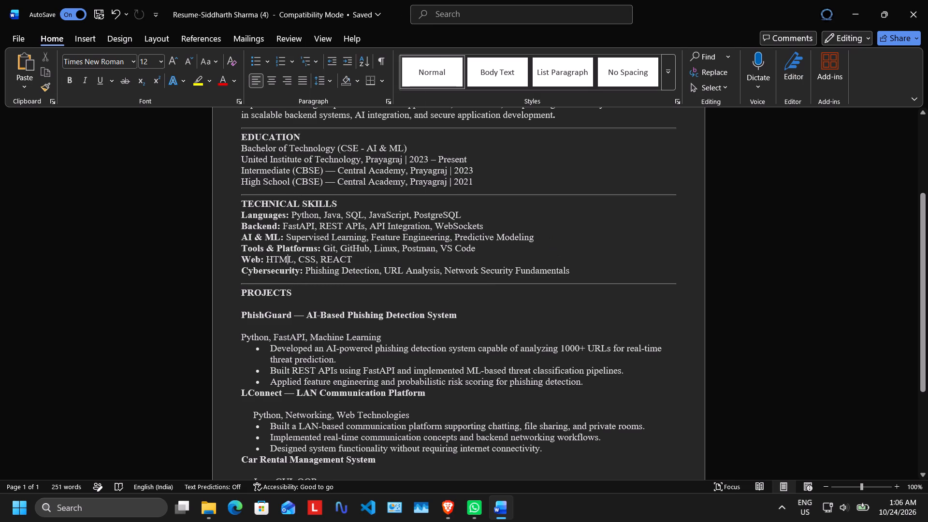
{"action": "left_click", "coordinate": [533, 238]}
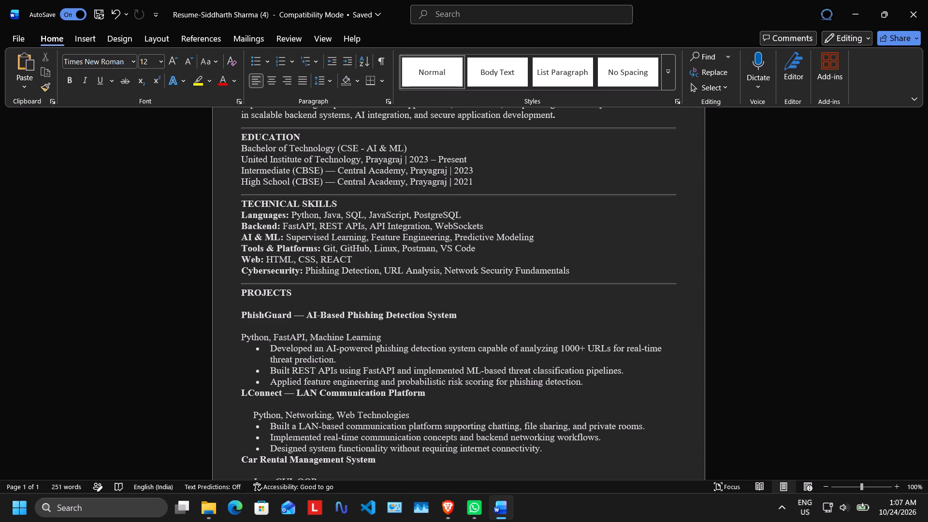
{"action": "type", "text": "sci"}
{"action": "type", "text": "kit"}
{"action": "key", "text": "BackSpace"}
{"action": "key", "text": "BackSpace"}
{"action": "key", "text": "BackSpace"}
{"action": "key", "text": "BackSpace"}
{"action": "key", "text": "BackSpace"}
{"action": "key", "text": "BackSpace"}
Append ", Scikit-learn" after Predictive Modeling in the AI & ML line of Technical Skills.
{"action": "type", "text": ", SC"}
{"action": "key", "text": "BackSpace"}
{"action": "type", "text": "cikit"}
{"action": "key", "text": "space"}
{"action": "key", "text": "BackSpace"}
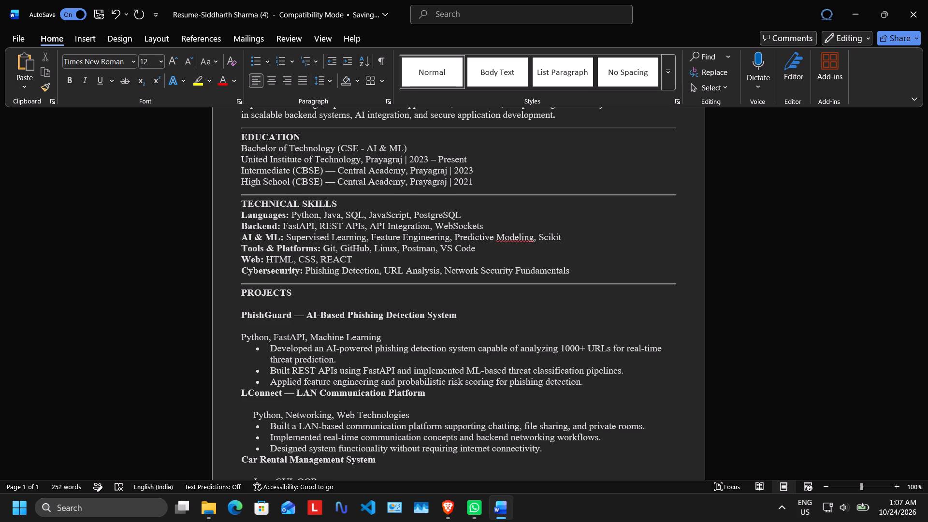
{"action": "key", "text": "minus"}
{"action": "type", "text": "learn"}
Change "Modeling" in the AI & ML line to the suggested spelling "Modelling".
{"action": "left_click", "coordinate": [502, 237]}
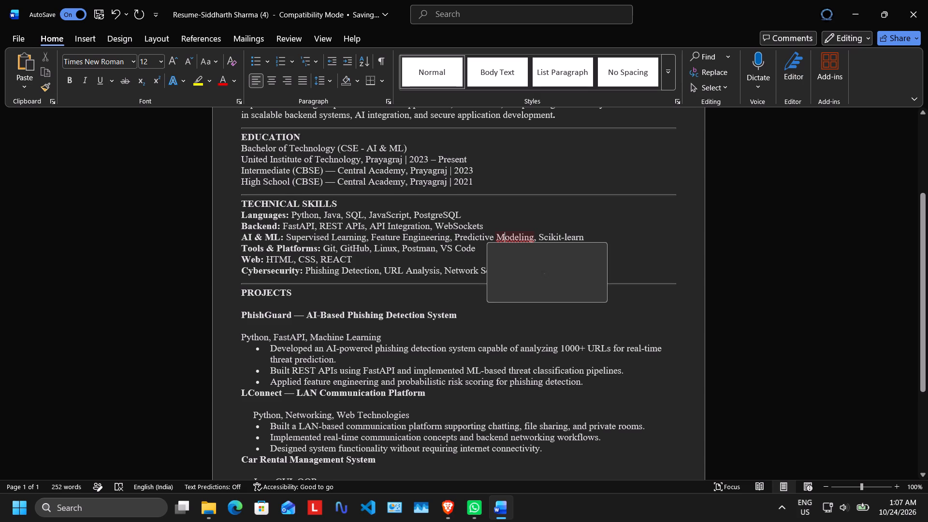
{"action": "left_click", "coordinate": [520, 270]}
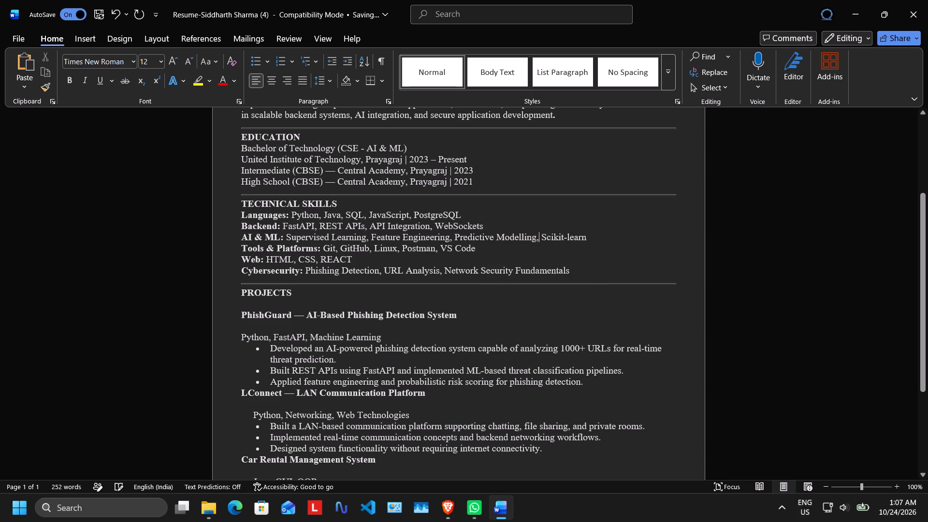
{"action": "left_click", "coordinate": [588, 237]}
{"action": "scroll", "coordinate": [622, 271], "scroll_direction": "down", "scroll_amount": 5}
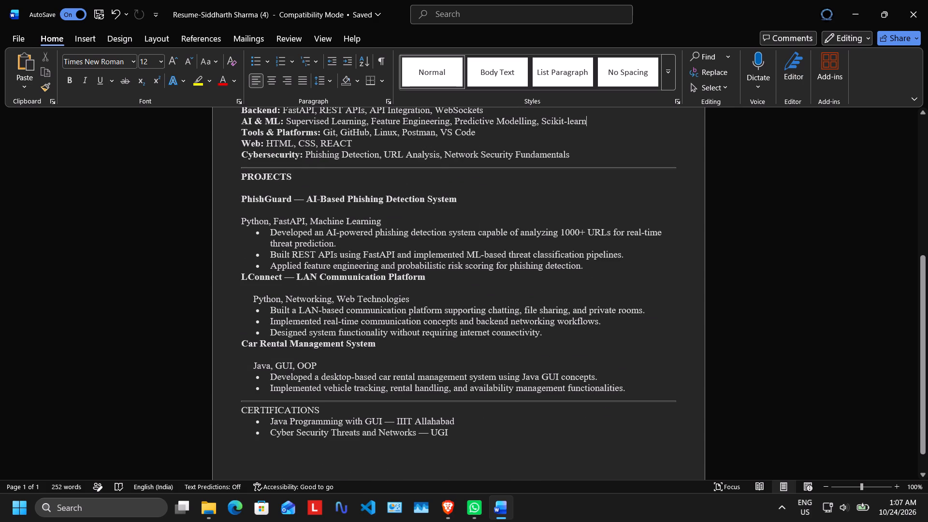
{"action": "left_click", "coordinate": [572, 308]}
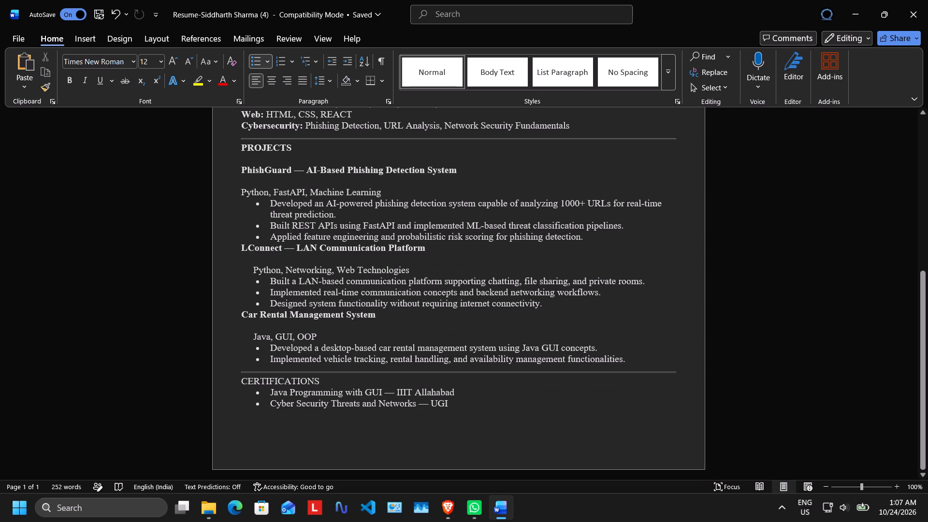
Add a fourth bullet under LConnect reading "Able to handle over 1000 users at same time.".
{"action": "key", "text": "Return"}
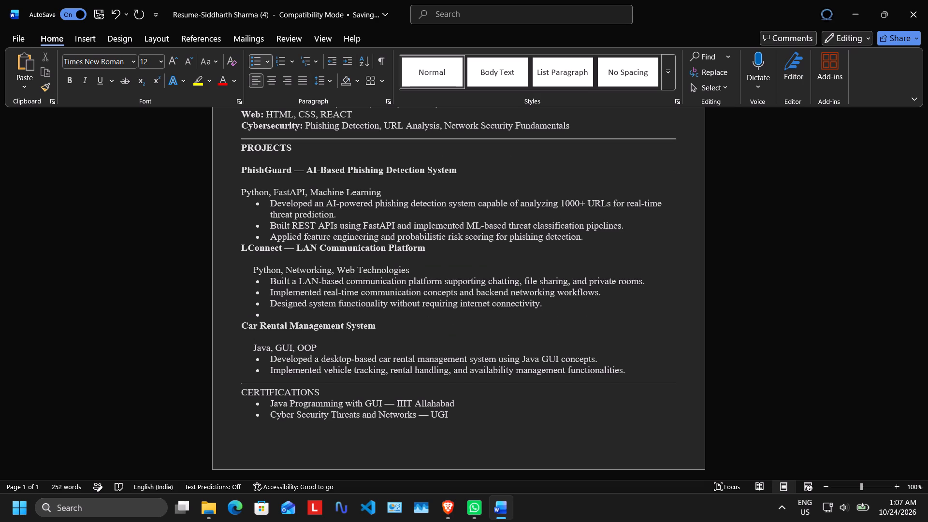
{"action": "type", "text": "abe"}
{"action": "key", "text": "space"}
{"action": "key", "text": "BackSpace"}
{"action": "key", "text": "BackSpace"}
{"action": "key", "text": "BackSpace"}
{"action": "type", "text": "ble to a"}
{"action": "key", "text": "BackSpace"}
{"action": "type", "text": "handle"}
{"action": "key", "text": "space"}
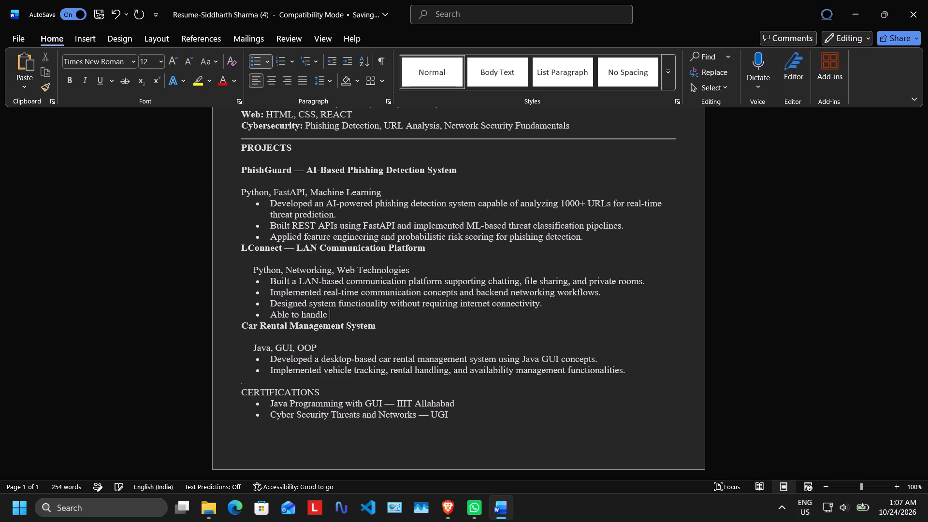
{"action": "type", "text": "over"}
{"action": "key", "text": "space"}
{"action": "type", "text": "1000"}
{"action": "key", "text": "space"}
{"action": "type", "text": "users at same time"}
{"action": "key", "text": "space"}
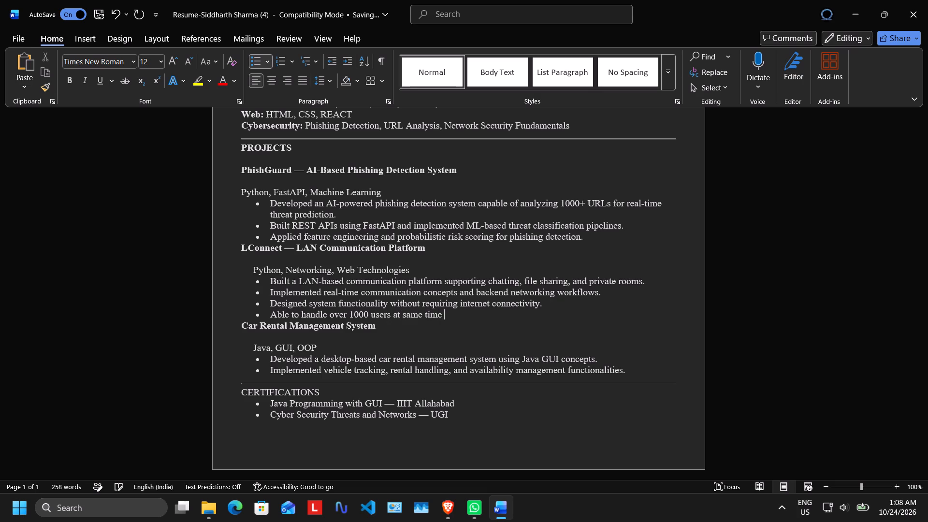
{"action": "key", "text": "BackSpace"}
{"action": "key", "text": "period"}
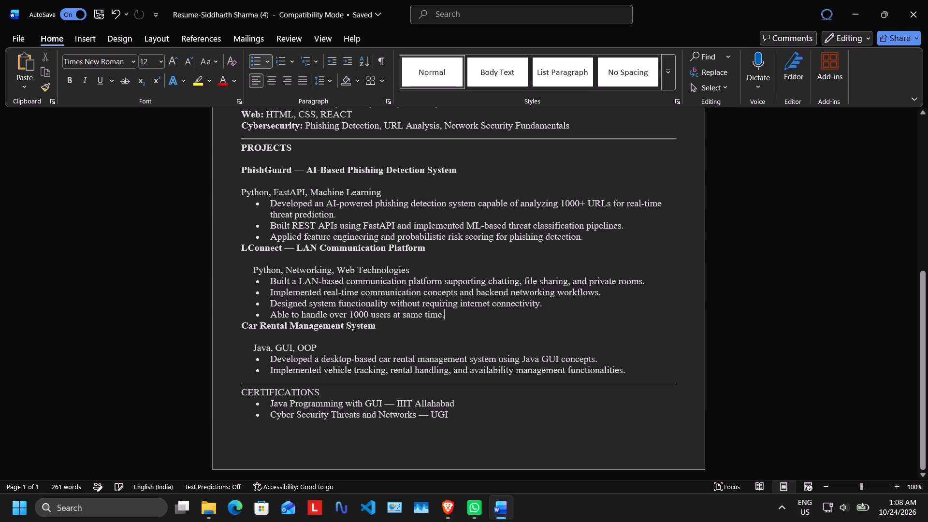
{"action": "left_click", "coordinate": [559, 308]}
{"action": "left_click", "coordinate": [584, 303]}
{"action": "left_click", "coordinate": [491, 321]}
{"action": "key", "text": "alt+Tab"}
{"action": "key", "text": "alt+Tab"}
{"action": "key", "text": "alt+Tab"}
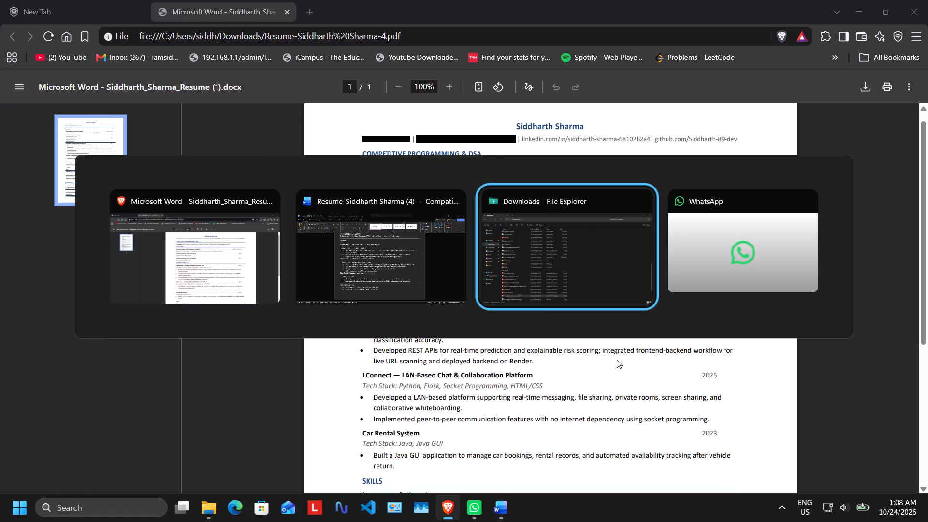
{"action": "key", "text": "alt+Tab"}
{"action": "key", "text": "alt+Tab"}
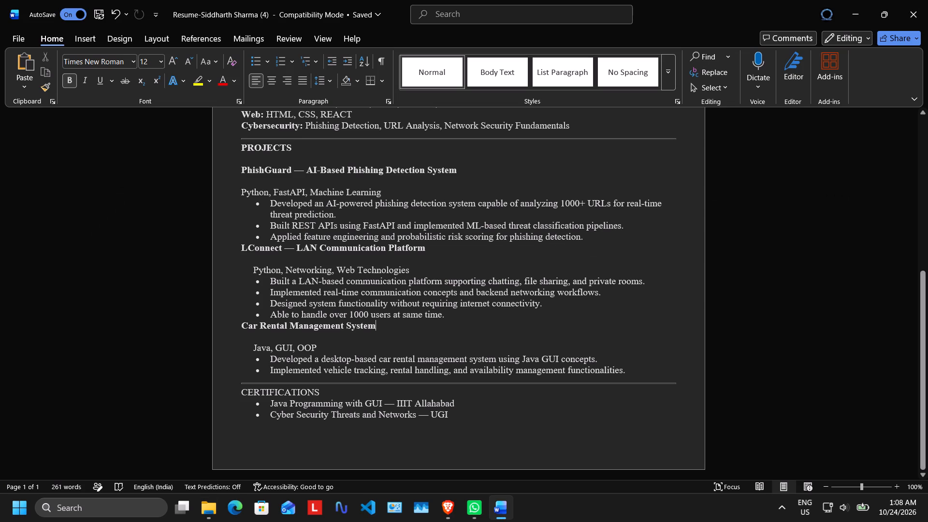
Replace the period ending the last LConnect bullet with " with real-time sync".
{"action": "left_click", "coordinate": [569, 327]}
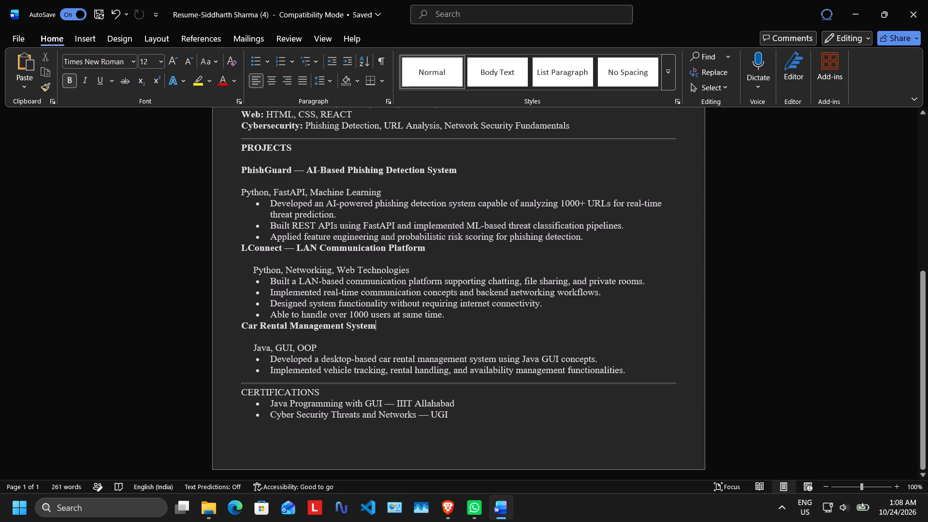
{"action": "left_click", "coordinate": [518, 314]}
{"action": "key", "text": "BackSpace"}
{"action": "key", "text": "space"}
{"action": "type", "text": "with real"}
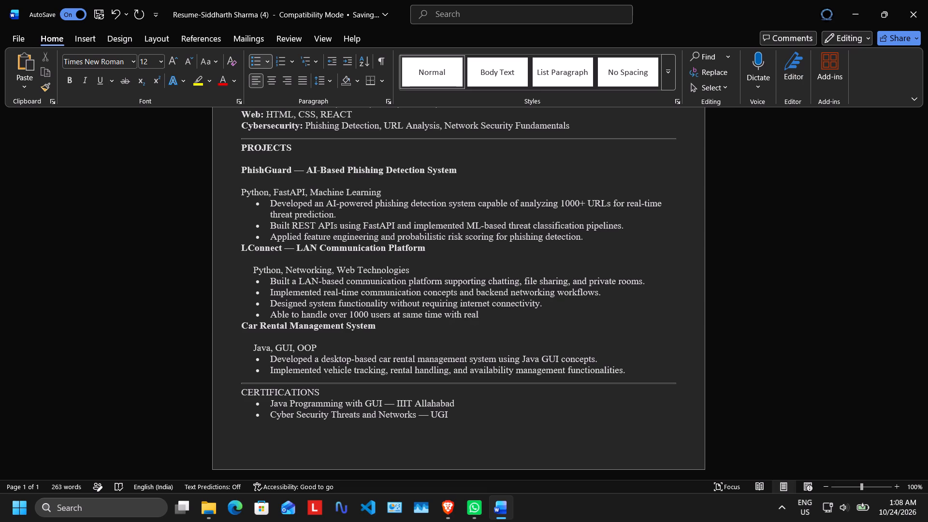
{"action": "type", "text": "-time s"}
{"action": "key", "text": "y"}
{"action": "key", "text": "n"}
{"action": "key", "text": "c"}
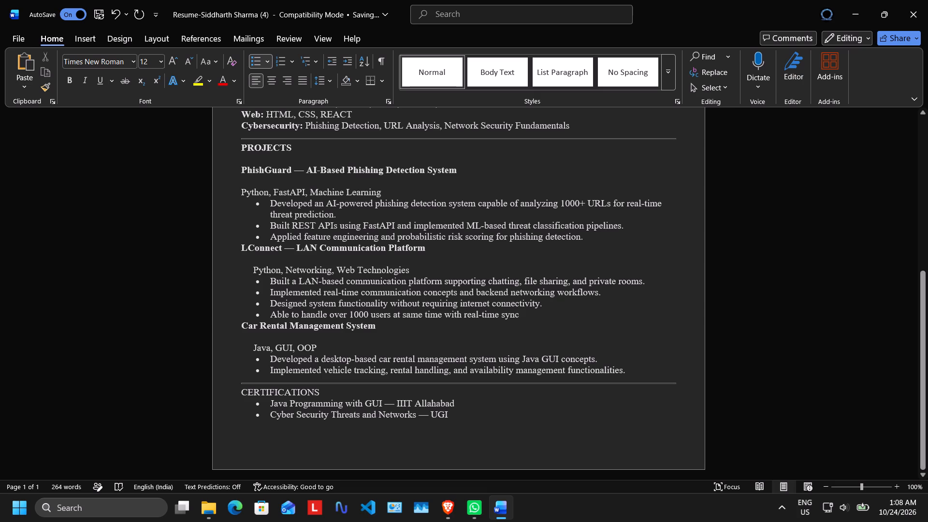
Review the whole resume from the contact heading down to the Certifications section.
{"action": "scroll", "coordinate": [559, 267], "scroll_direction": "up", "scroll_amount": 2}
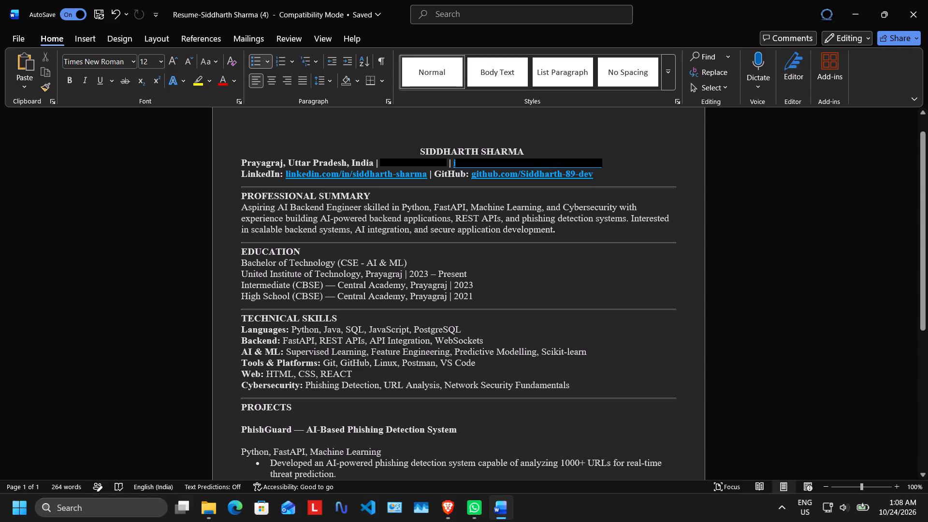
{"action": "scroll", "coordinate": [576, 264], "scroll_direction": "down", "scroll_amount": 2}
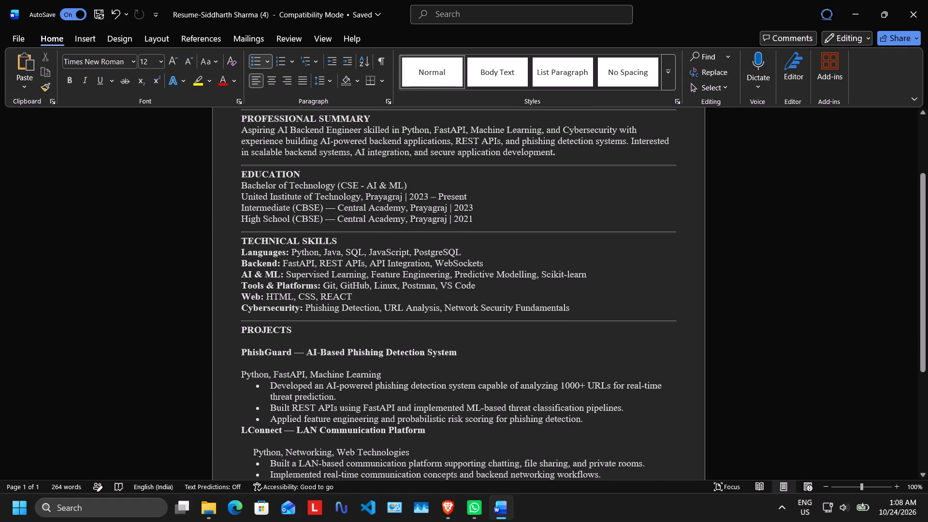
{"action": "scroll", "coordinate": [576, 264], "scroll_direction": "down", "scroll_amount": 2}
{"action": "scroll", "coordinate": [576, 264], "scroll_direction": "up", "scroll_amount": 1}
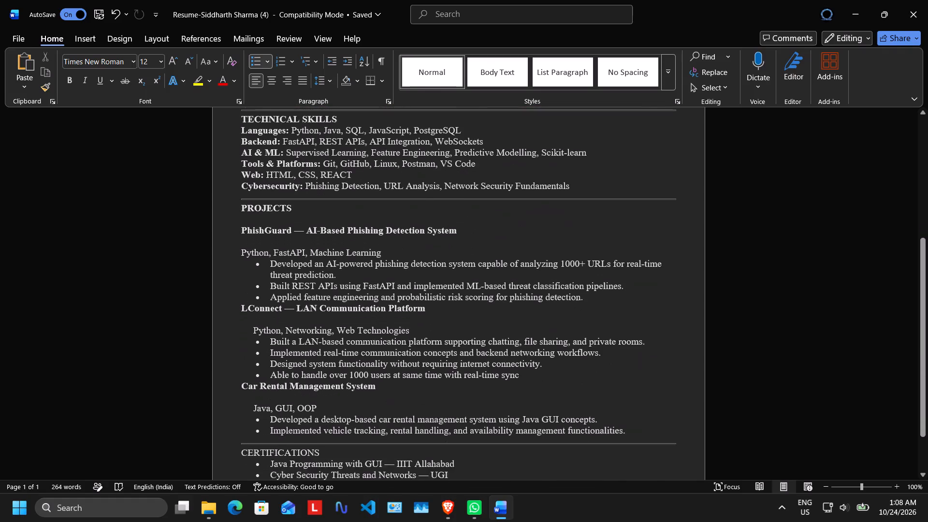
{"action": "scroll", "coordinate": [576, 264], "scroll_direction": "up", "scroll_amount": 1}
{"action": "scroll", "coordinate": [576, 264], "scroll_direction": "down", "scroll_amount": 3}
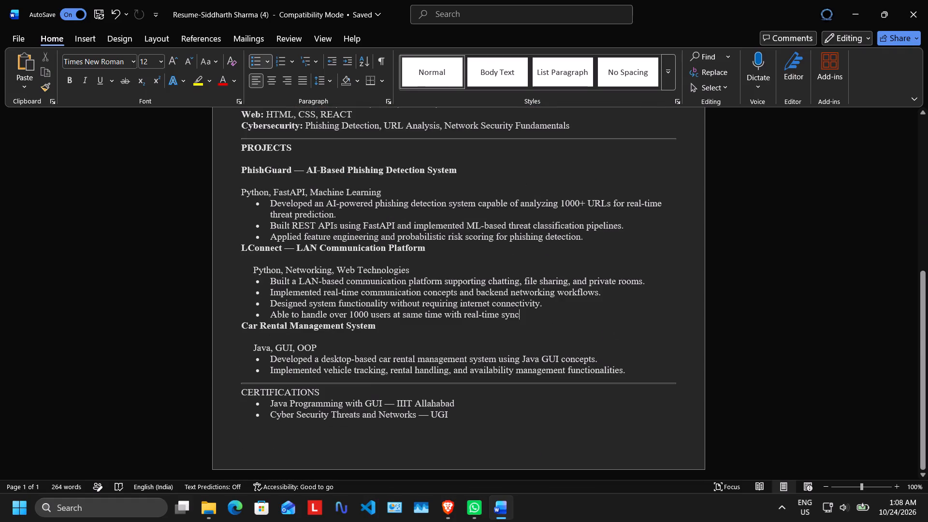
{"action": "scroll", "coordinate": [576, 264], "scroll_direction": "up", "scroll_amount": 3}
{"action": "scroll", "coordinate": [576, 264], "scroll_direction": "down", "scroll_amount": 2}
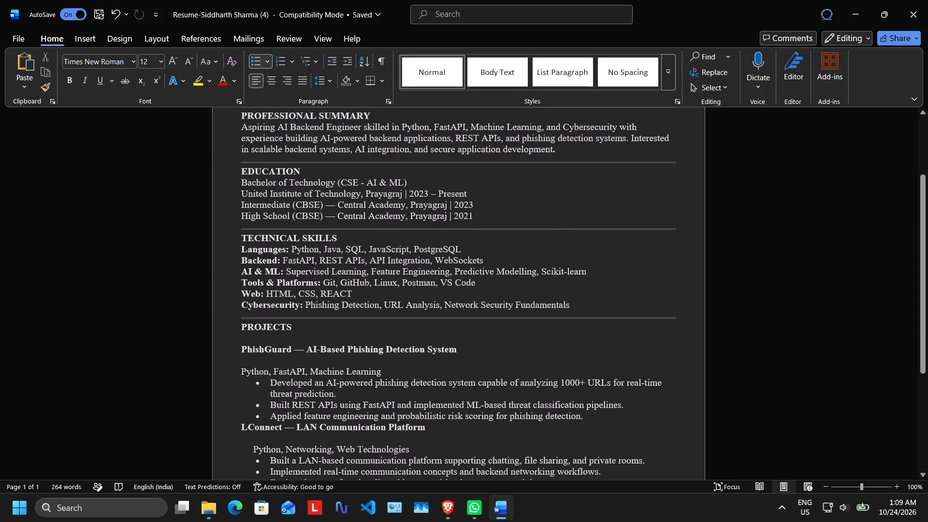
{"action": "scroll", "coordinate": [576, 264], "scroll_direction": "down", "scroll_amount": 2}
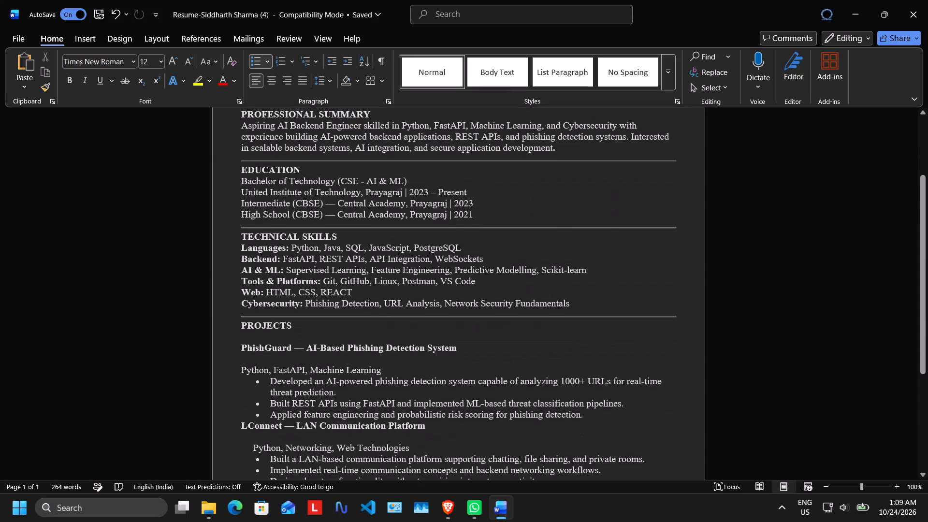
{"action": "scroll", "coordinate": [576, 264], "scroll_direction": "down", "scroll_amount": 1}
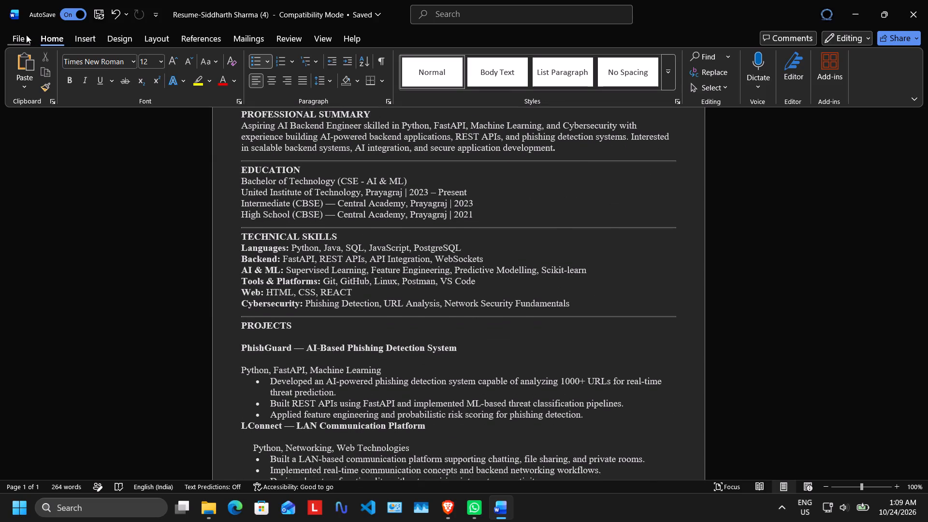
{"action": "scroll", "coordinate": [250, 254], "scroll_direction": "up", "scroll_amount": 3}
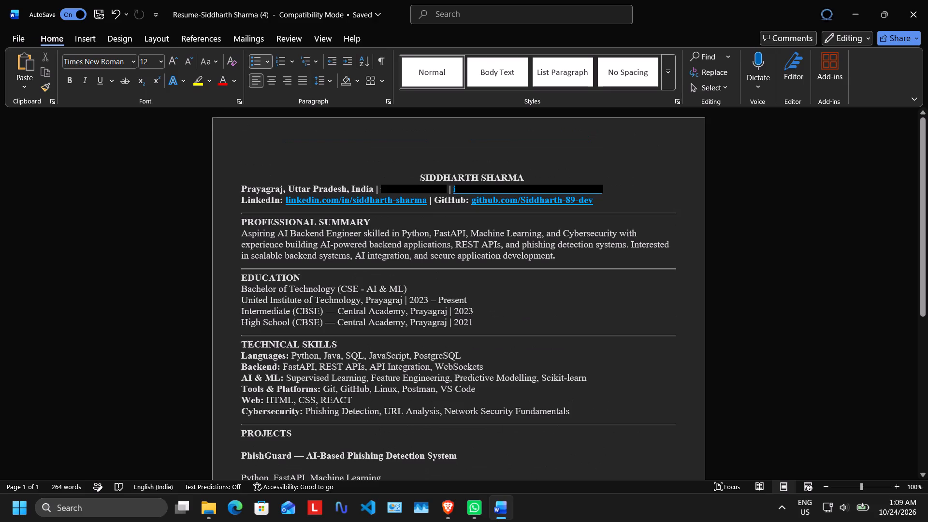
Switch to Brave and examine the layout and content of the other resume version in the open PDF.
{"action": "left_click", "coordinate": [447, 516]}
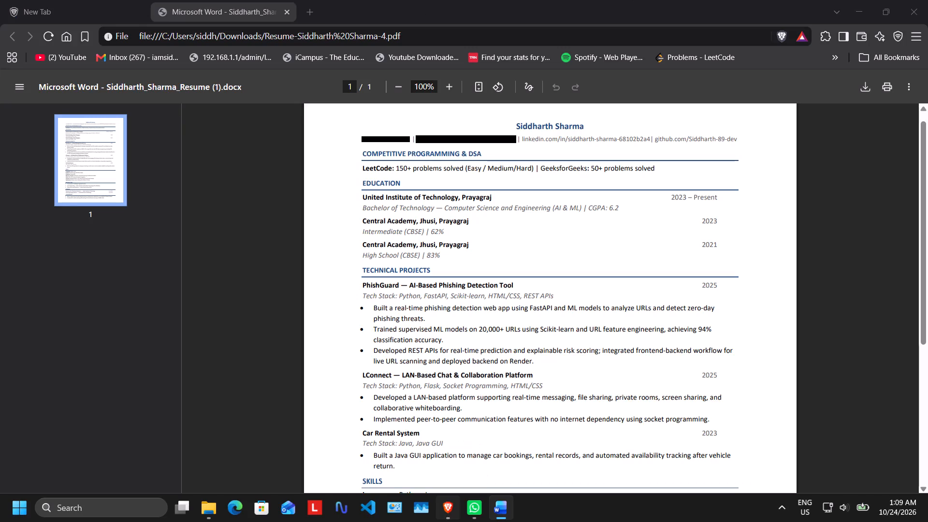
{"action": "scroll", "coordinate": [506, 354], "scroll_direction": "up", "scroll_amount": 3}
{"action": "scroll", "coordinate": [506, 354], "scroll_direction": "down", "scroll_amount": 3}
{"action": "scroll", "coordinate": [506, 354], "scroll_direction": "up", "scroll_amount": 6}
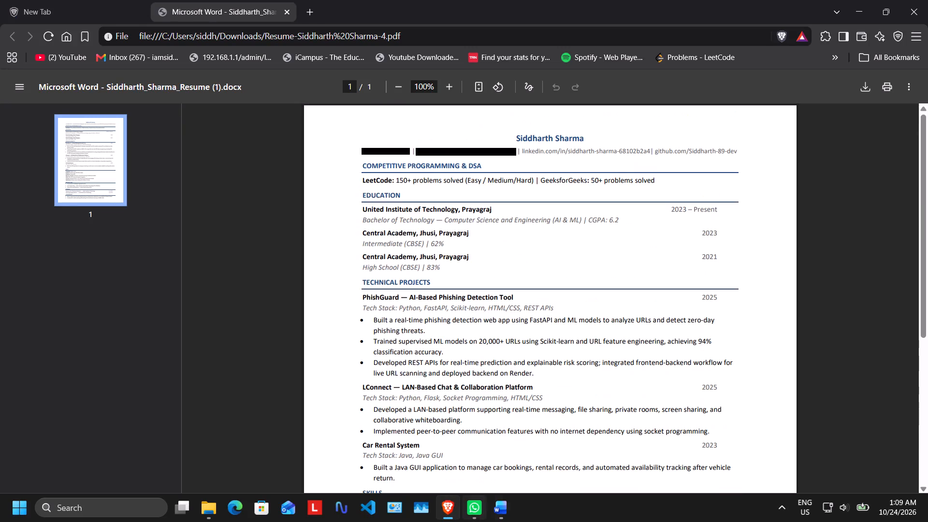
Return to Word and switch the document page from the dark to the light background.
{"action": "left_click", "coordinate": [505, 512]}
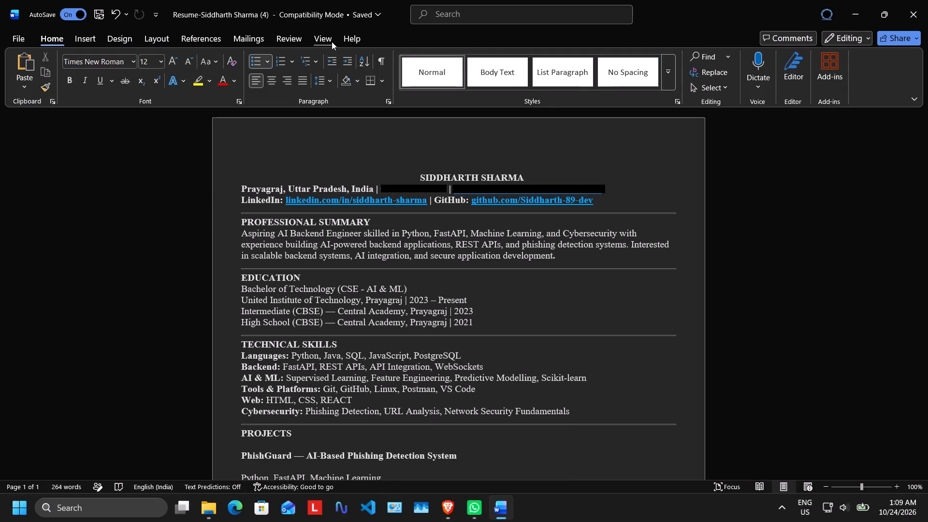
{"action": "left_click", "coordinate": [331, 40]}
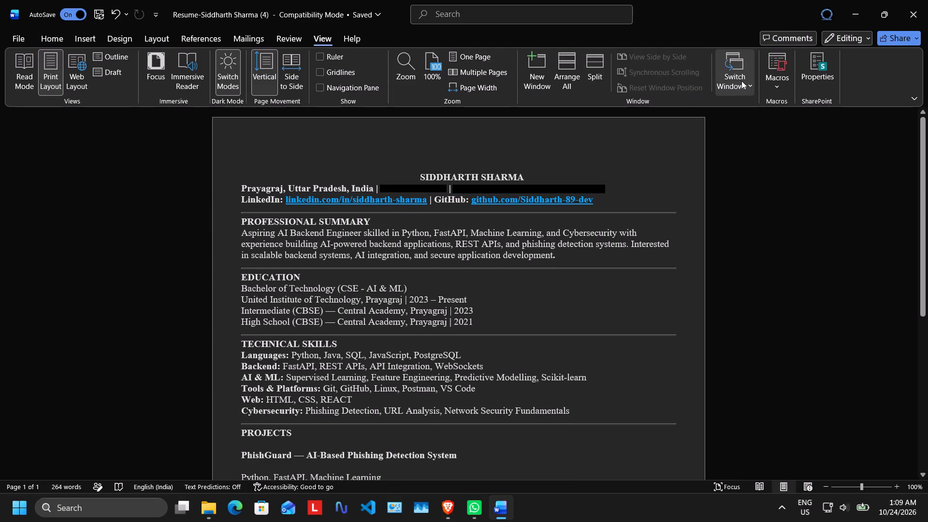
{"action": "left_click", "coordinate": [220, 70]}
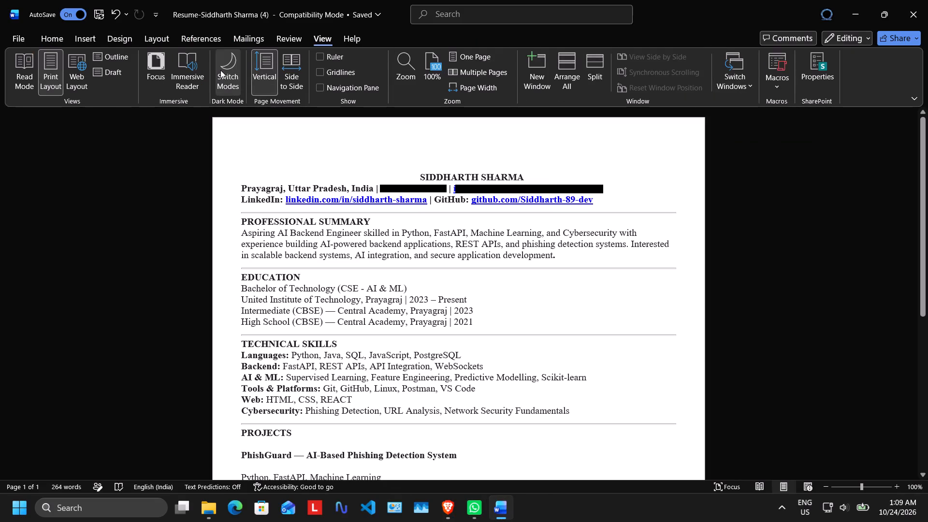
Examine the full resume on the light page, from the contact heading through Certifications.
{"action": "scroll", "coordinate": [590, 286], "scroll_direction": "down", "scroll_amount": 1}
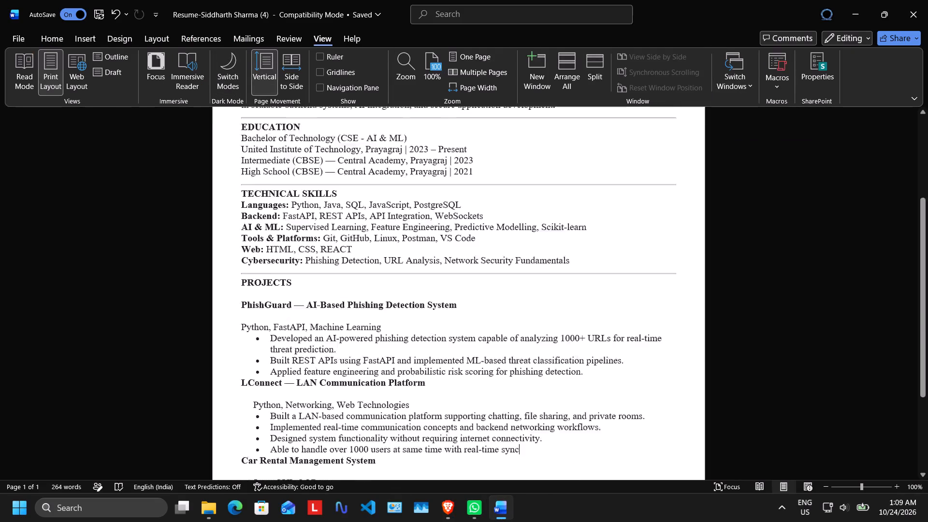
{"action": "scroll", "coordinate": [590, 286], "scroll_direction": "down", "scroll_amount": 1}
{"action": "scroll", "coordinate": [590, 286], "scroll_direction": "up", "scroll_amount": 1}
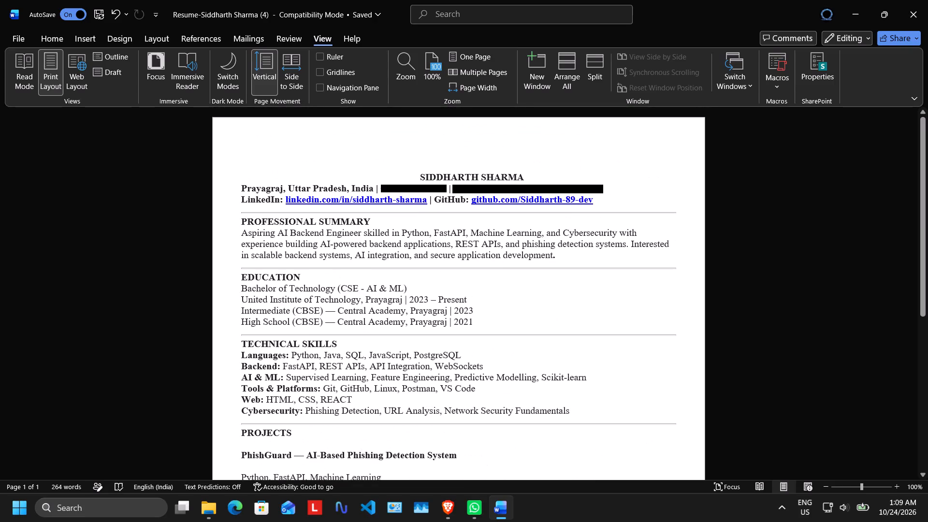
{"action": "scroll", "coordinate": [512, 390], "scroll_direction": "down", "scroll_amount": 2}
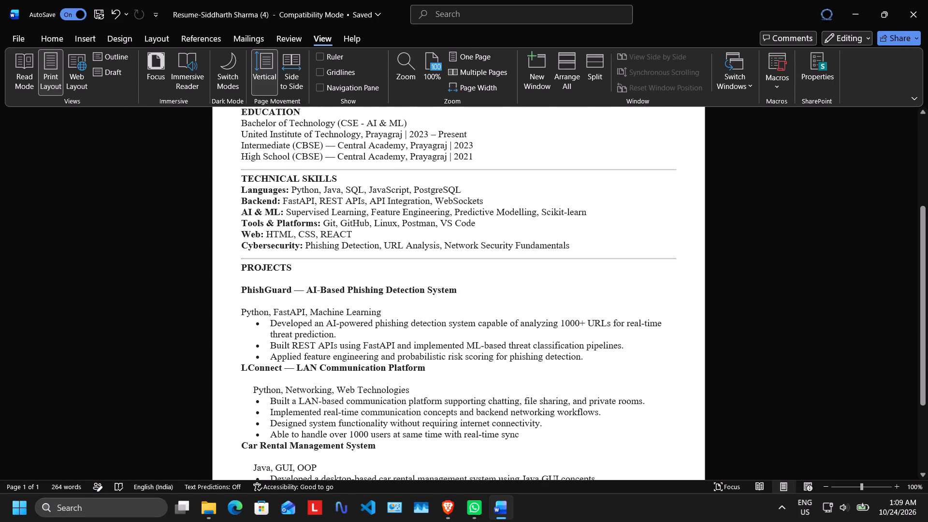
{"action": "scroll", "coordinate": [512, 390], "scroll_direction": "down", "scroll_amount": 1}
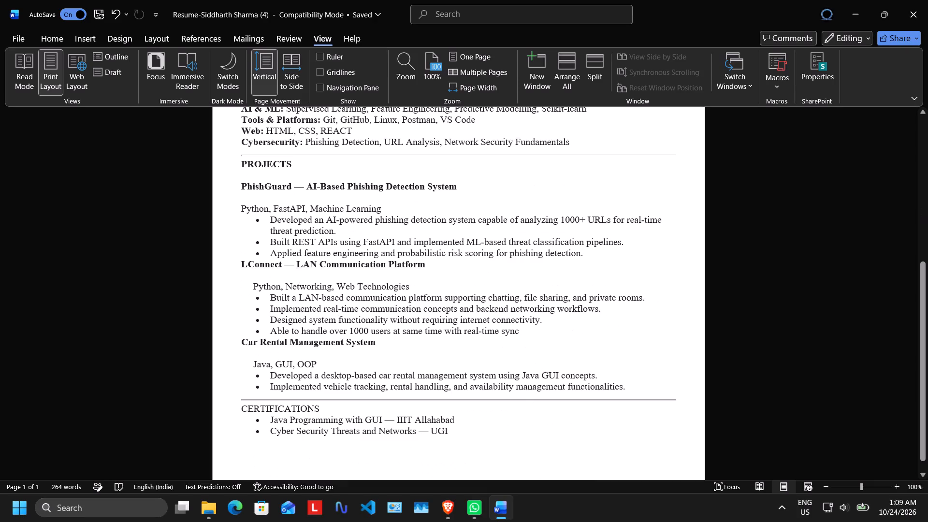
{"action": "scroll", "coordinate": [512, 390], "scroll_direction": "up", "scroll_amount": 3}
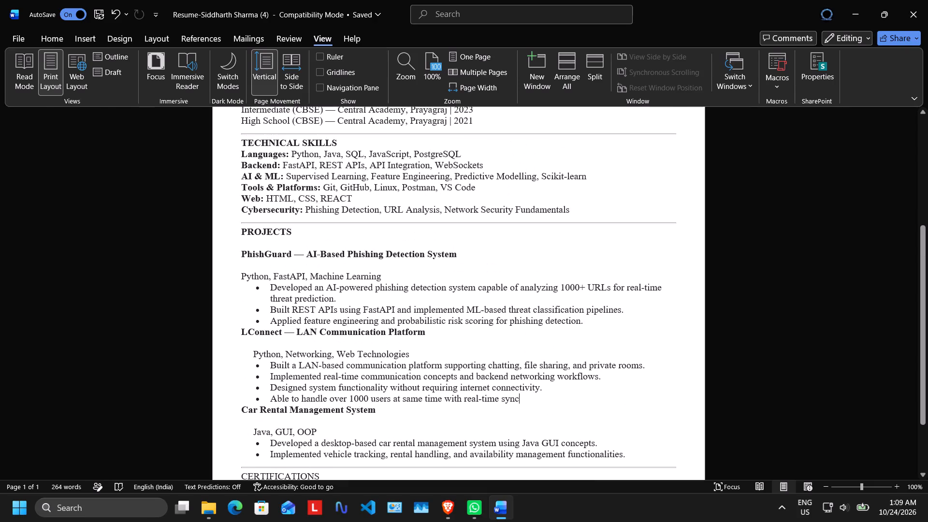
{"action": "scroll", "coordinate": [512, 390], "scroll_direction": "up", "scroll_amount": 2}
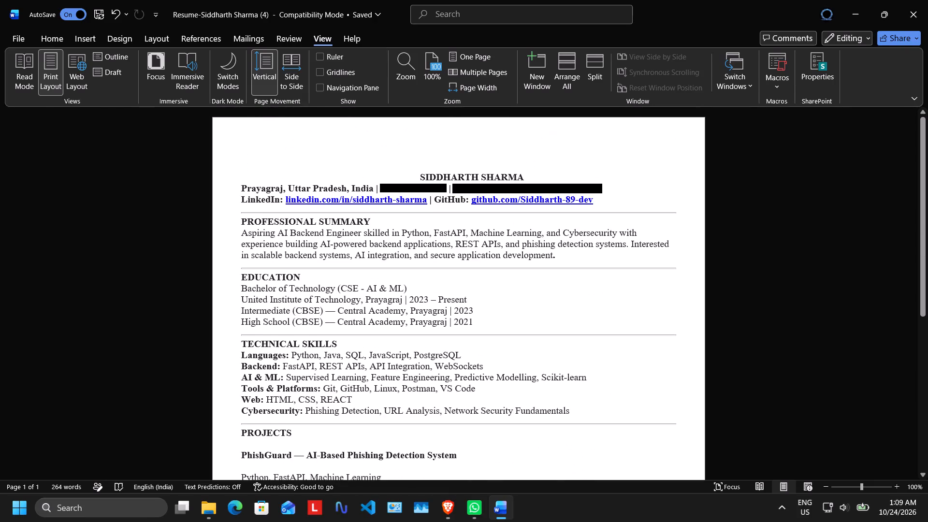
Set the resume's print paper size to A4.
{"action": "scroll", "coordinate": [512, 390], "scroll_direction": "down", "scroll_amount": 2}
{"action": "scroll", "coordinate": [513, 388], "scroll_direction": "up", "scroll_amount": 3}
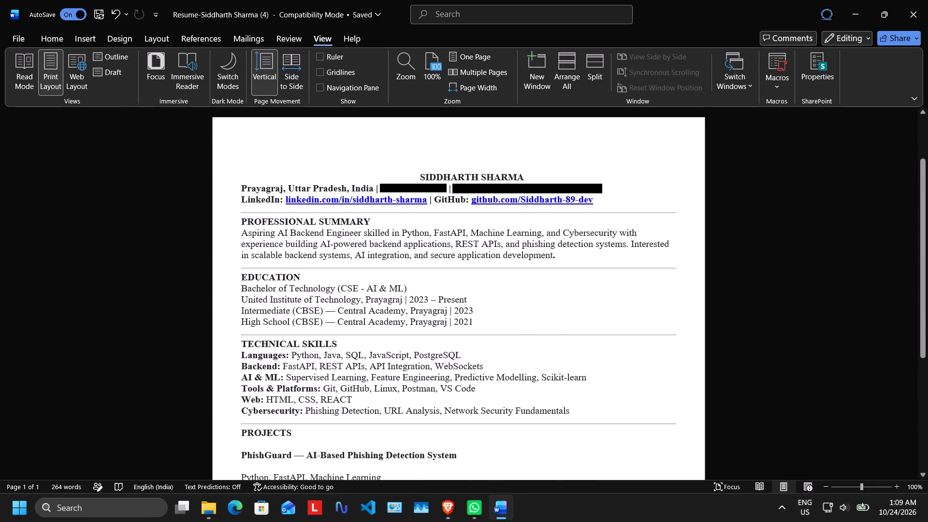
{"action": "left_click", "coordinate": [14, 40]}
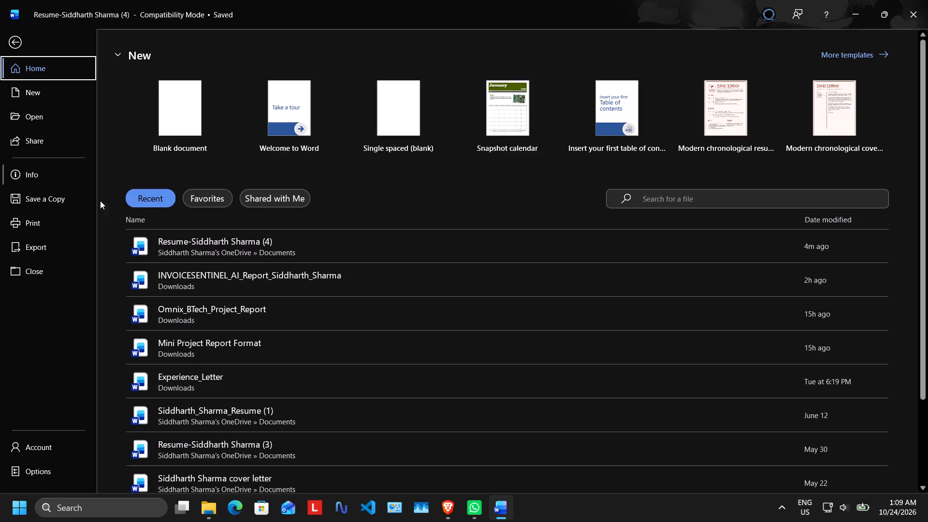
{"action": "left_click", "coordinate": [55, 224]}
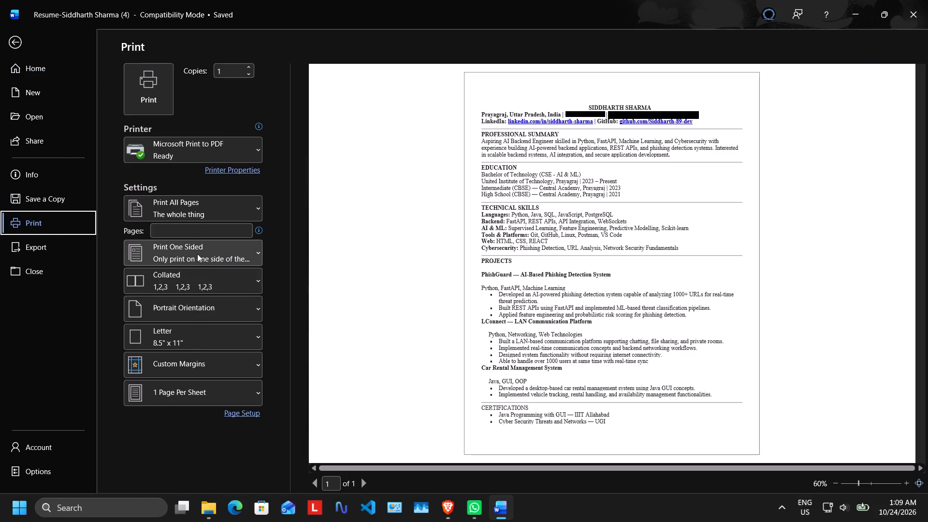
{"action": "left_click", "coordinate": [180, 342]}
{"action": "left_click", "coordinate": [186, 200]}
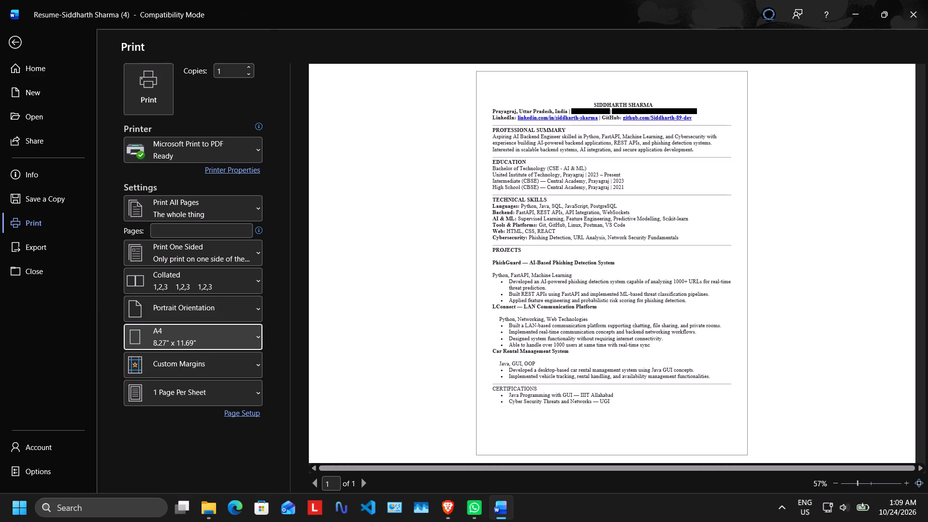
{"action": "left_click", "coordinate": [195, 328]}
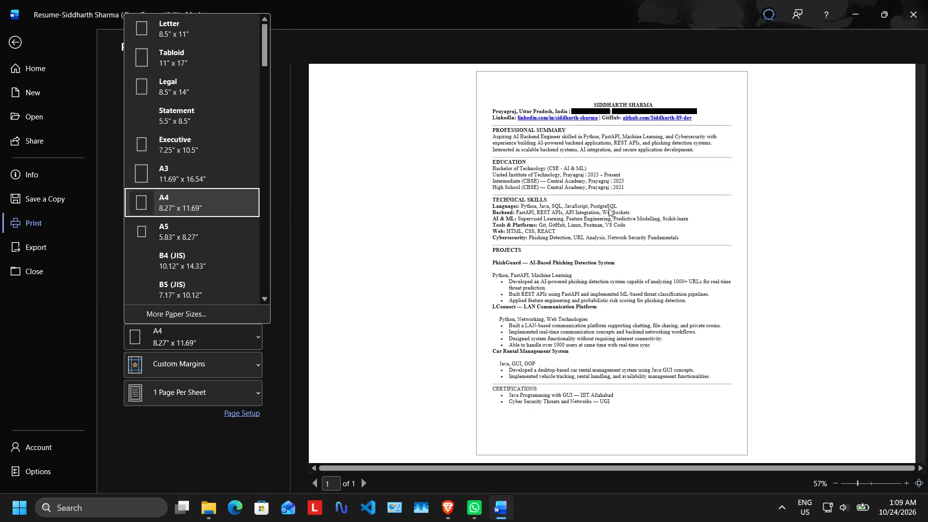
Check the resume's A4 print preview against the other resume version in the PDF open in Brave.
{"action": "left_click", "coordinate": [616, 404]}
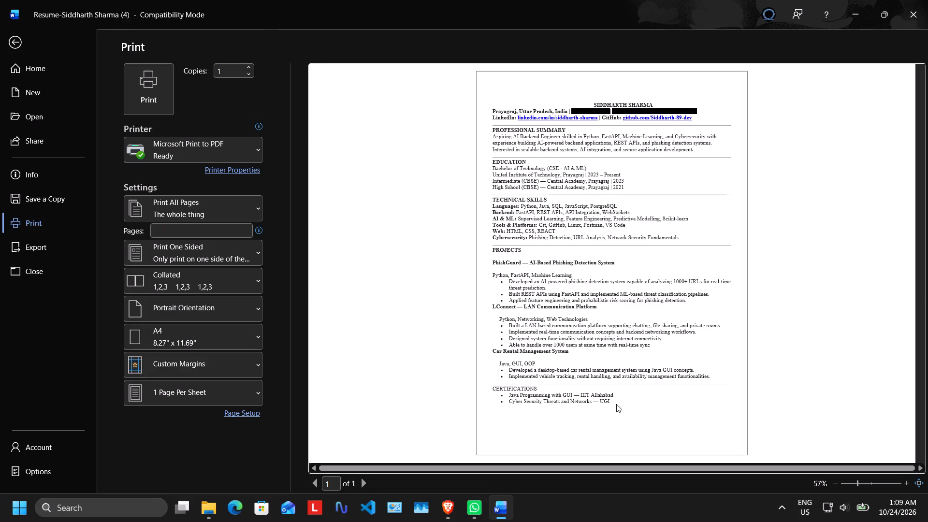
{"action": "left_click", "coordinate": [616, 404]}
{"action": "key", "text": "alt+Tab"}
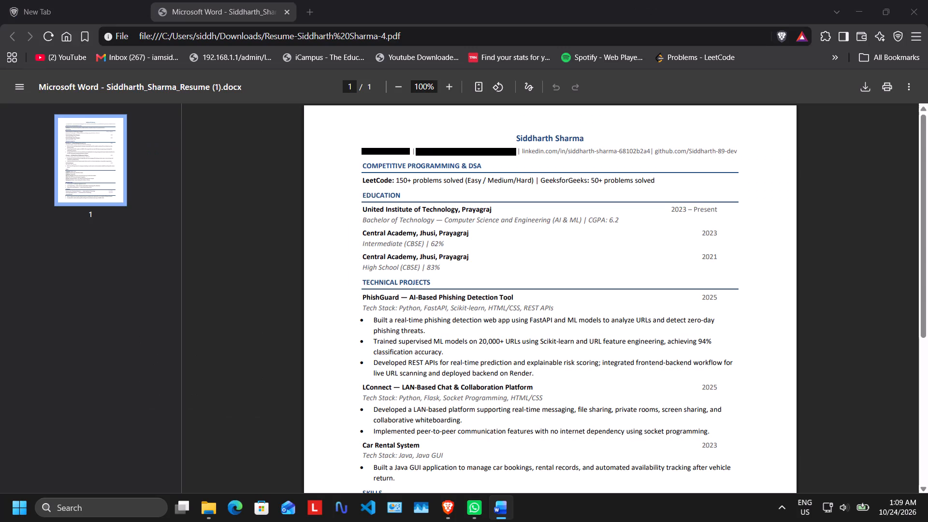
{"action": "key", "text": "alt+Tab"}
{"action": "key", "text": "alt+Tab"}
{"action": "key", "text": "alt+Tab"}
{"action": "key", "text": "alt+Tab"}
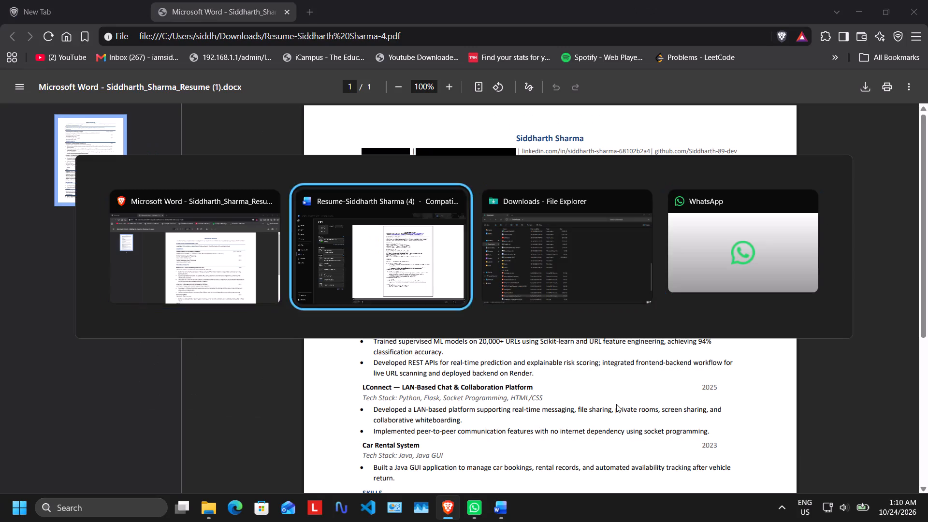
Return to Word, leave the print preview, and examine the resume's sections from the contact heading through the projects.
{"action": "key", "text": "alt+Tab"}
{"action": "key", "text": "Escape"}
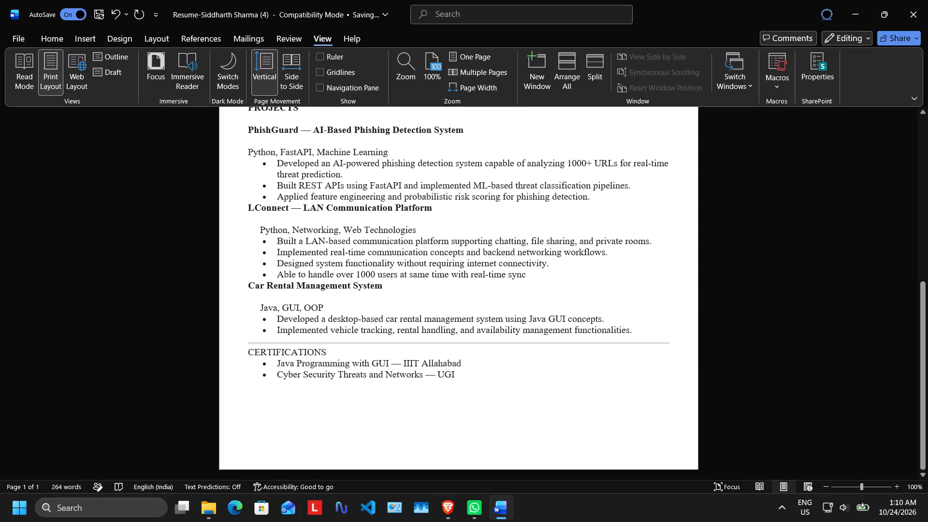
{"action": "scroll", "coordinate": [519, 362], "scroll_direction": "up", "scroll_amount": 1}
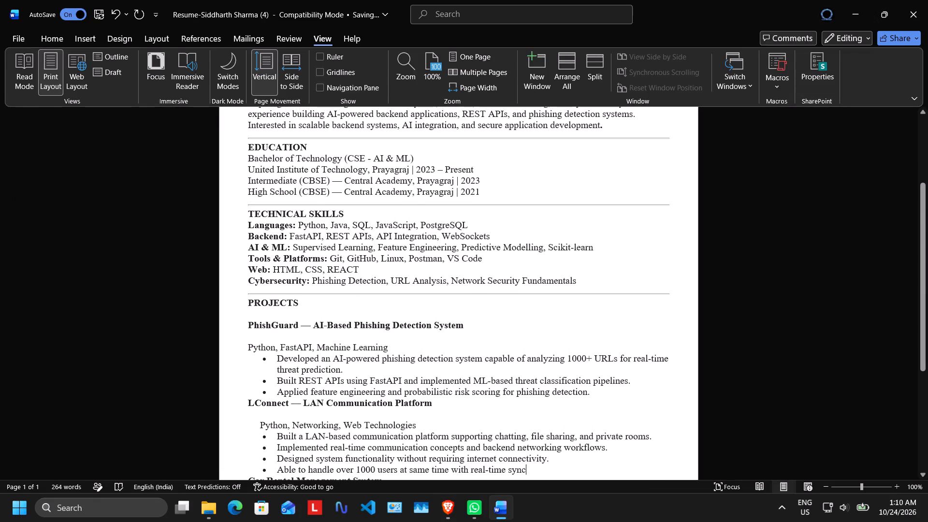
{"action": "scroll", "coordinate": [444, 298], "scroll_direction": "down", "scroll_amount": 2}
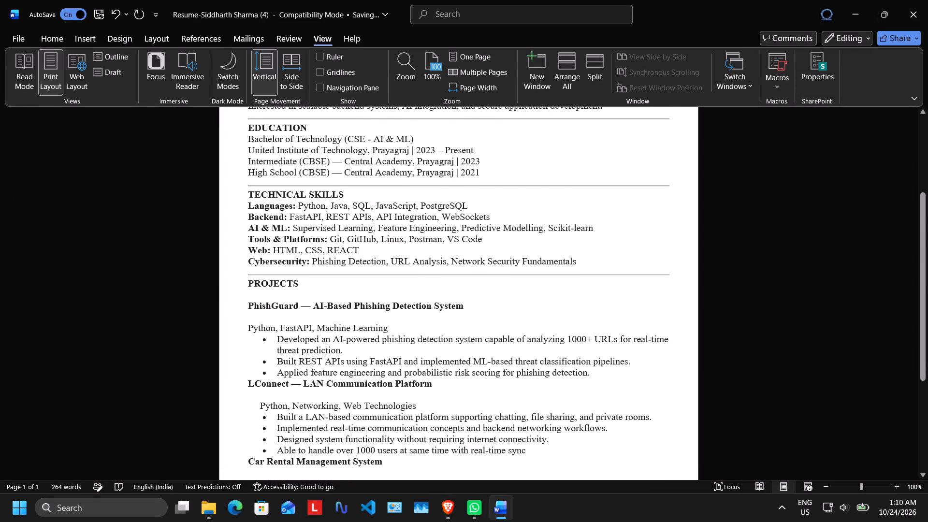
{"action": "scroll", "coordinate": [427, 287], "scroll_direction": "down", "scroll_amount": 2}
{"action": "scroll", "coordinate": [427, 287], "scroll_direction": "up", "scroll_amount": 3}
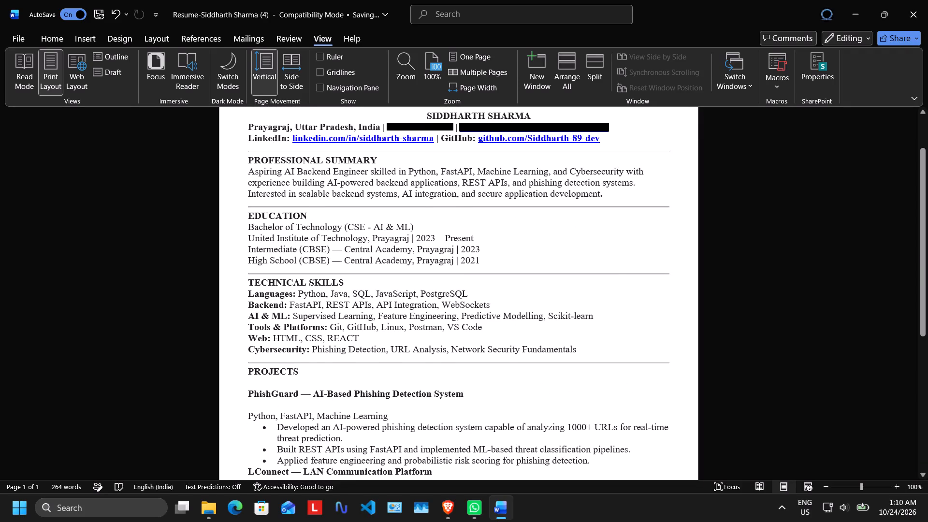
Add a blank line above the Technical Skills heading, undoing the text "Ex" begun at the divider.
{"action": "left_click", "coordinate": [679, 273]}
{"action": "key", "text": "Return"}
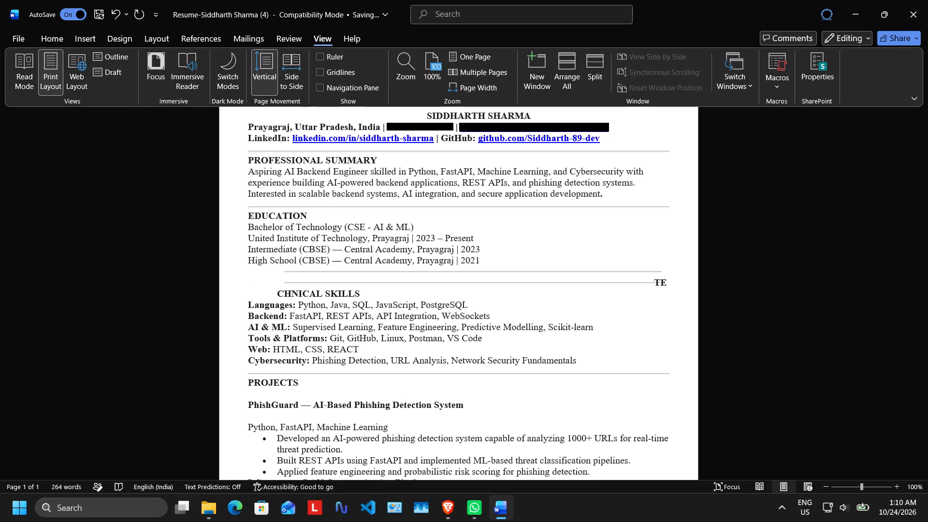
{"action": "type", "text": "Ex"}
{"action": "key", "text": "ctrl+z"}
{"action": "key", "text": "ctrl+z"}
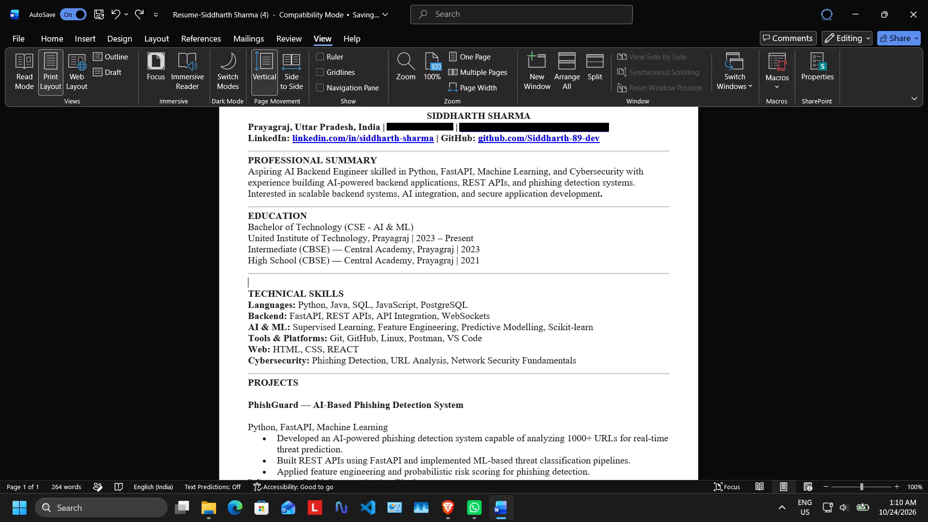
{"action": "left_click", "coordinate": [18, 40]}
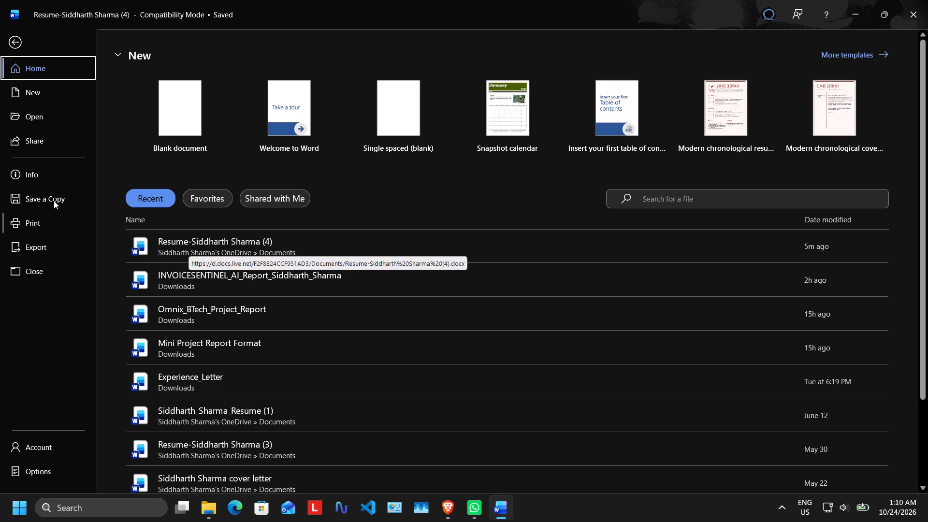
{"action": "left_click", "coordinate": [223, 253]}
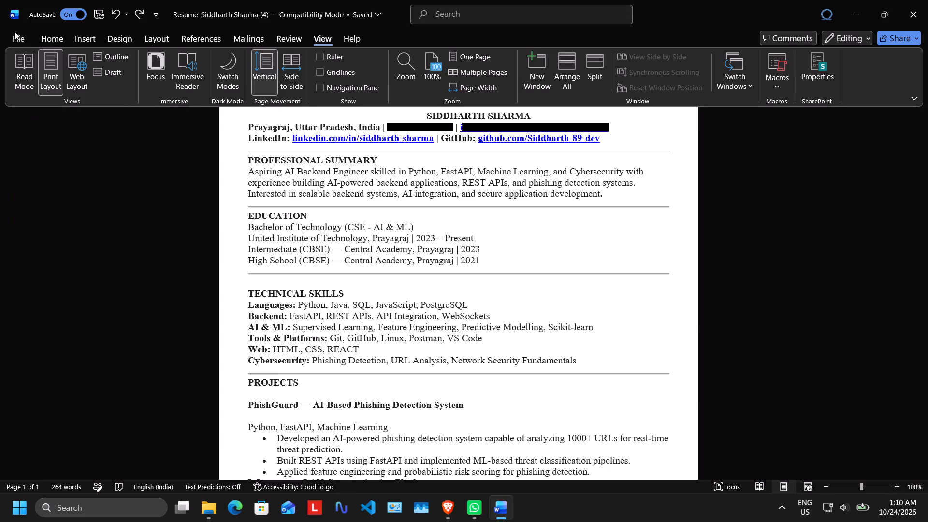
{"action": "left_click", "coordinate": [14, 31]}
{"action": "left_click", "coordinate": [50, 200]}
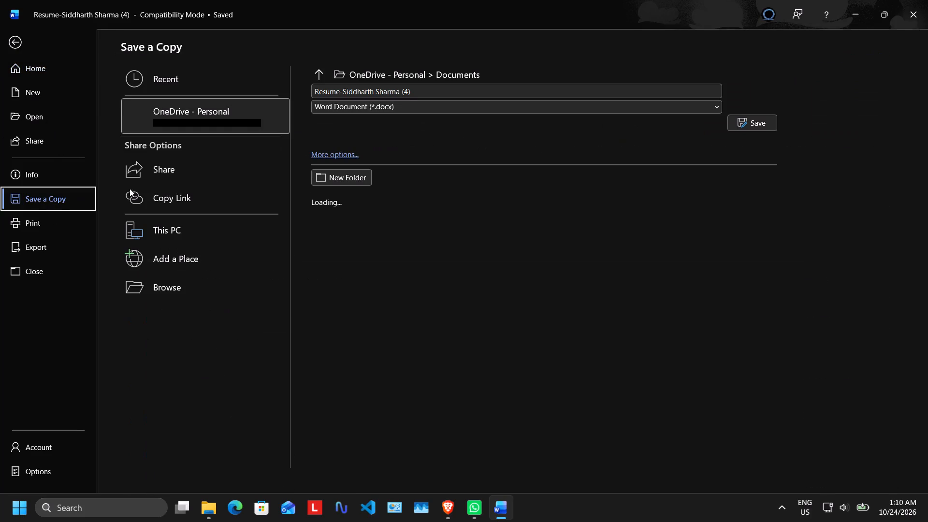
{"action": "left_click", "coordinate": [182, 230]}
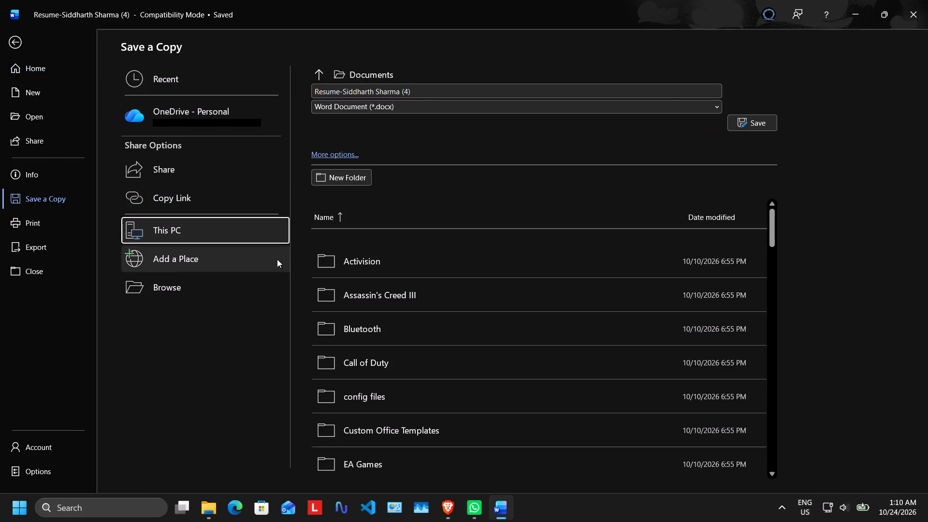
{"action": "left_click", "coordinate": [212, 292]}
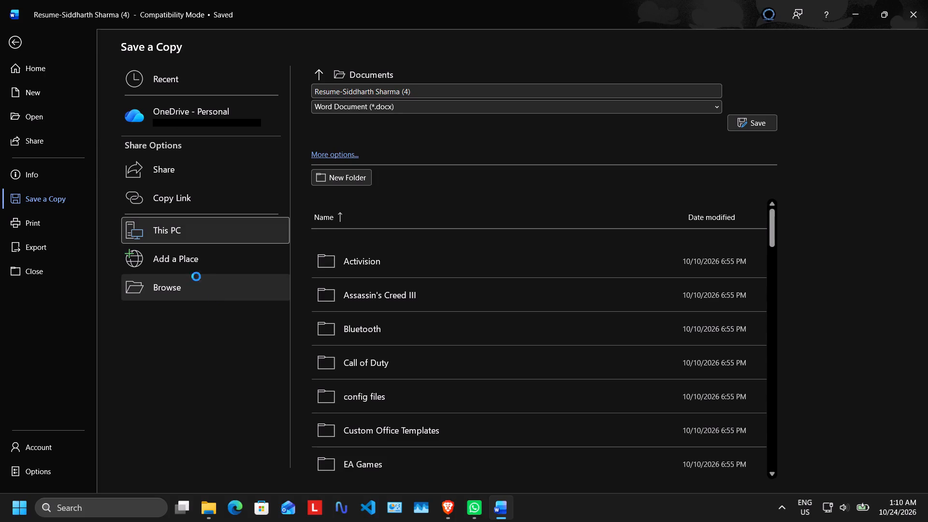
{"action": "left_click", "coordinate": [63, 118]}
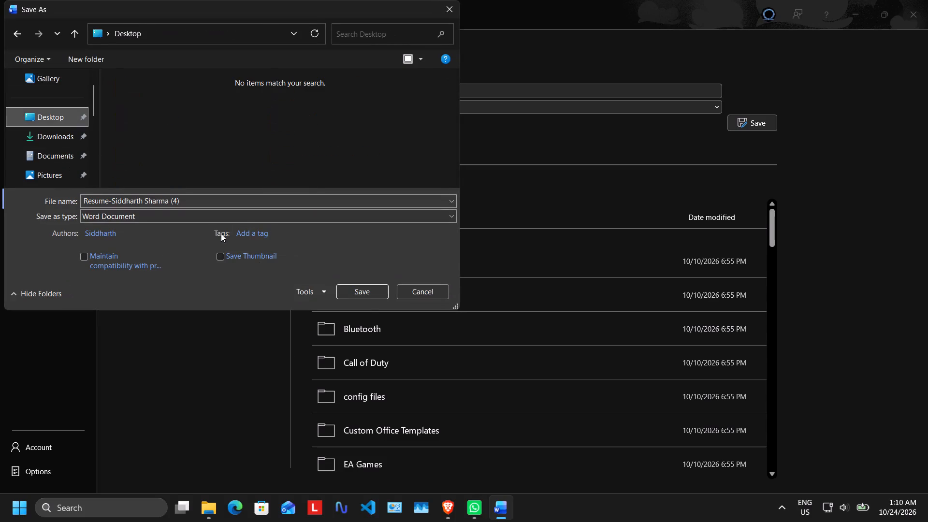
{"action": "left_click", "coordinate": [362, 287]}
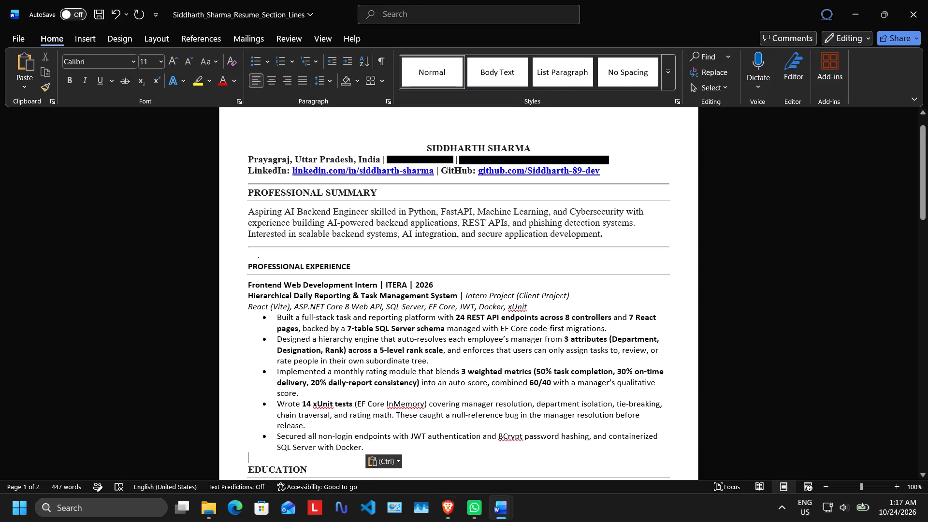
Set the resume's page size to A4.
{"action": "scroll", "coordinate": [332, 337], "scroll_direction": "down", "scroll_amount": 2}
{"action": "scroll", "coordinate": [467, 327], "scroll_direction": "down", "scroll_amount": 8}
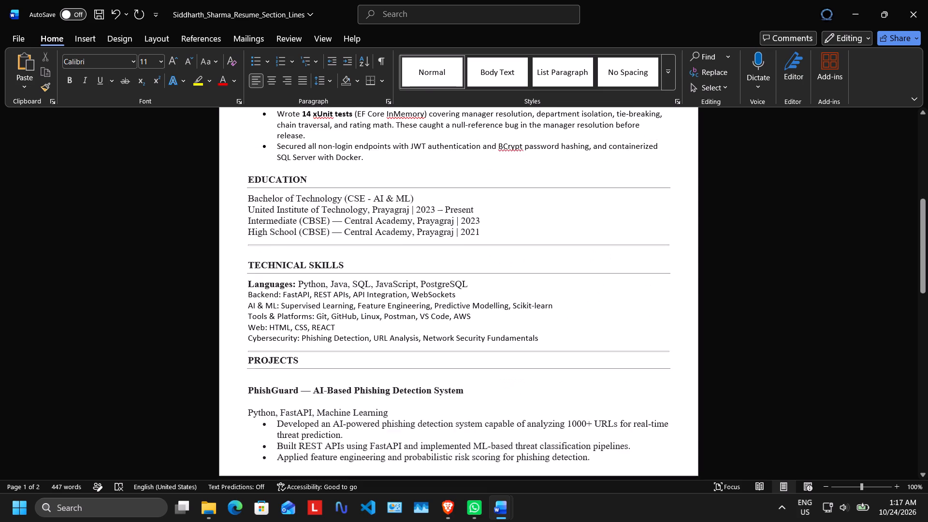
{"action": "scroll", "coordinate": [468, 327], "scroll_direction": "down", "scroll_amount": 15}
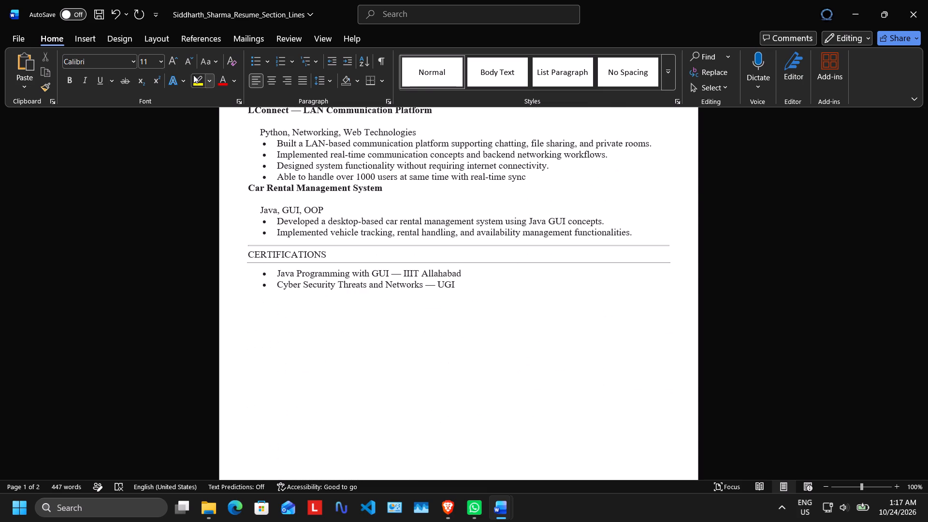
{"action": "left_click", "coordinate": [154, 44]}
{"action": "left_click", "coordinate": [103, 82]}
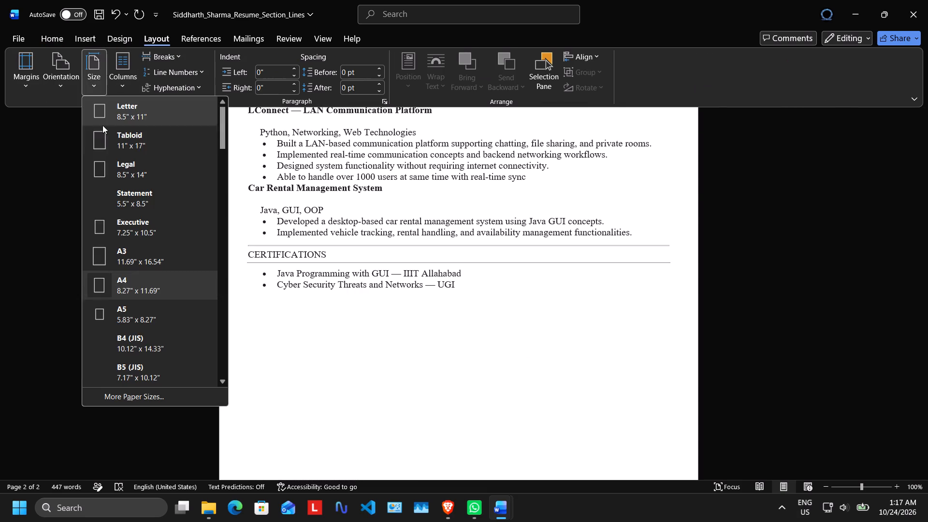
{"action": "left_click", "coordinate": [122, 284]}
Delete the text and bullet marker of the "Wrote 14 xUnit tests" item in the intern project.
{"action": "scroll", "coordinate": [411, 308], "scroll_direction": "up", "scroll_amount": 10}
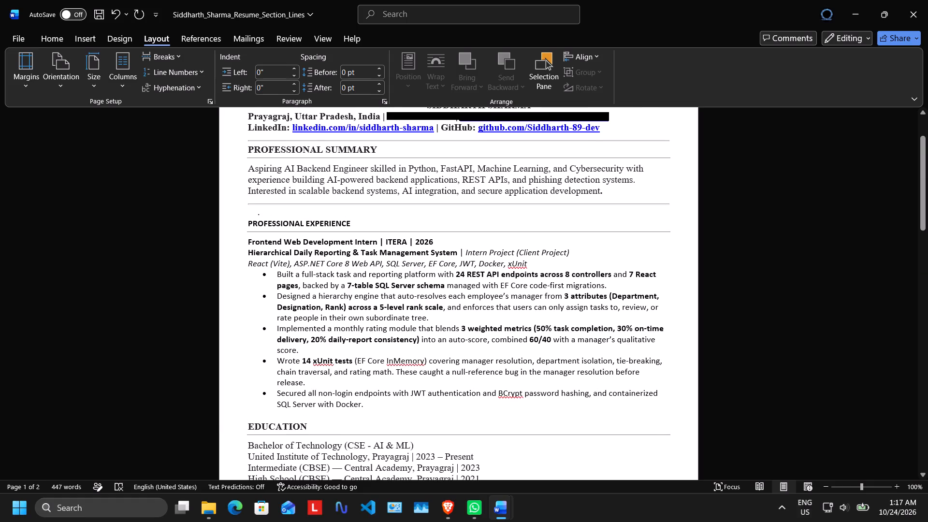
{"action": "left_click_drag", "start_coordinate": [311, 376], "coordinate": [282, 361]}
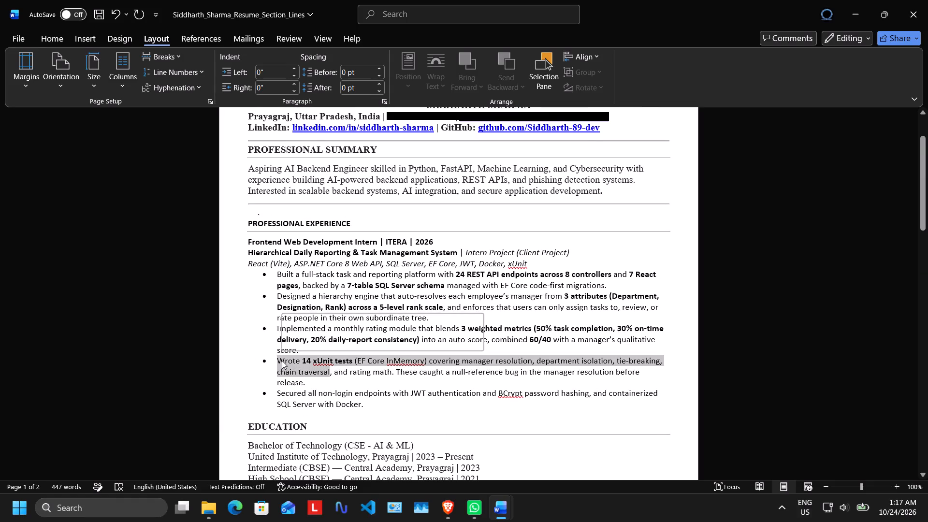
{"action": "key", "text": "Delete"}
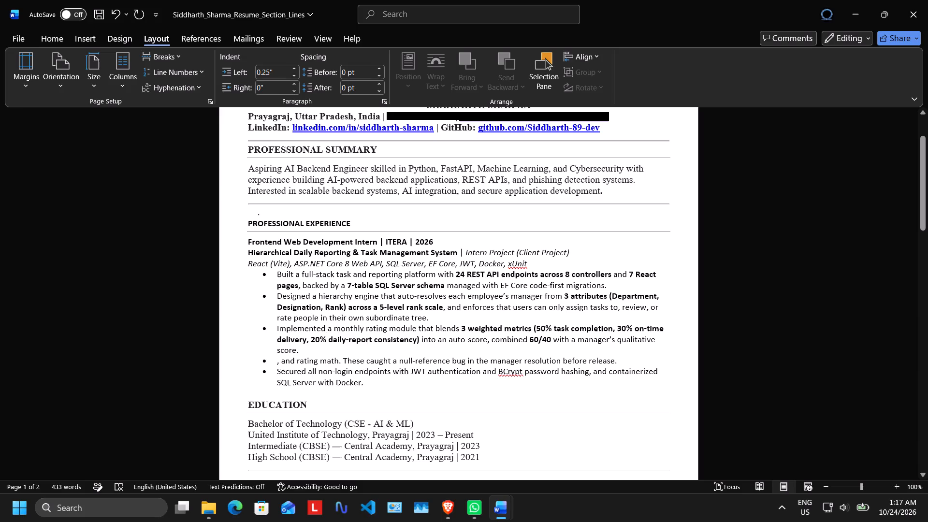
{"action": "key", "text": "Delete"}
{"action": "key", "text": "Delete"}
{"action": "key", "text": "Delete"}
{"action": "key", "text": "Delete"}
{"action": "key", "text": "Delete"}
{"action": "key", "text": "Delete"}
{"action": "key", "text": "Delete"}
{"action": "key", "text": "Delete"}
{"action": "key", "text": "Delete"}
{"action": "key", "text": "Delete"}
{"action": "key", "text": "Delete"}
{"action": "key", "text": "Delete"}
{"action": "key", "text": "Delete"}
{"action": "key", "text": "Delete"}
{"action": "key", "text": "Delete"}
{"action": "key", "text": "Delete"}
{"action": "key", "text": "Delete"}
{"action": "key", "text": "Delete"}
{"action": "key", "text": "Delete"}
{"action": "key", "text": "Delete"}
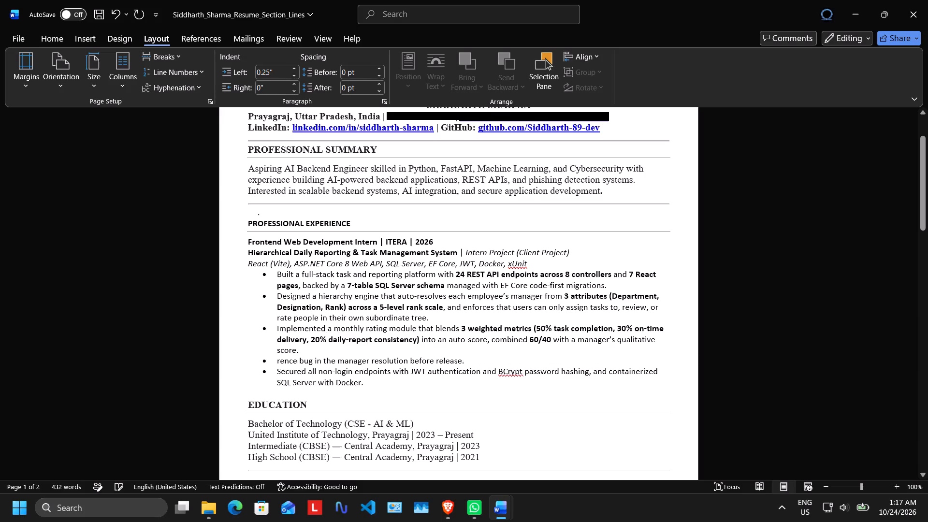
{"action": "key", "text": "Delete"}
{"action": "key", "text": "Delete"}
{"action": "key", "text": "Delete"}
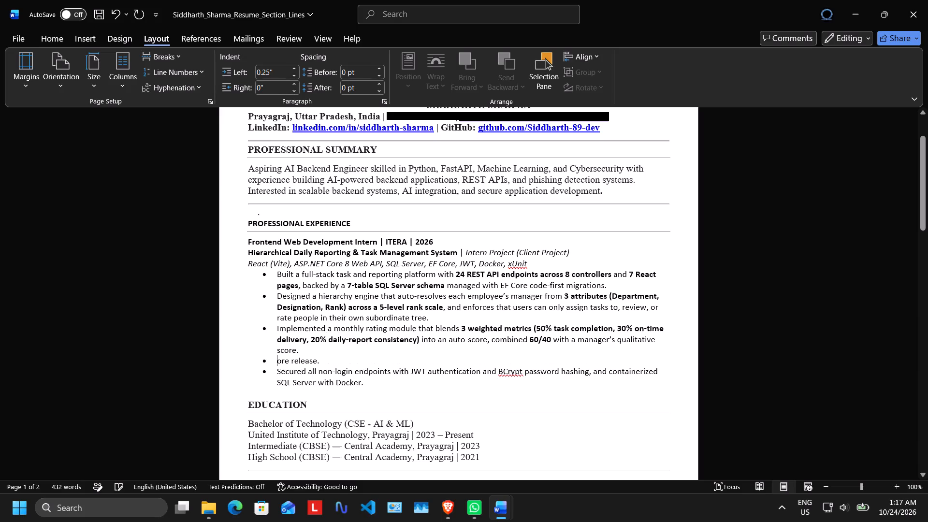
{"action": "key", "text": "Delete"}
{"action": "key", "text": "Delete"}
{"action": "key", "text": "Delete"}
{"action": "key", "text": "Delete"}
{"action": "key", "text": "Delete"}
{"action": "key", "text": "Delete"}
{"action": "key", "text": "Delete"}
{"action": "key", "text": "Delete"}
{"action": "key", "text": "Delete"}
{"action": "key", "text": "Delete"}
{"action": "key", "text": "Delete"}
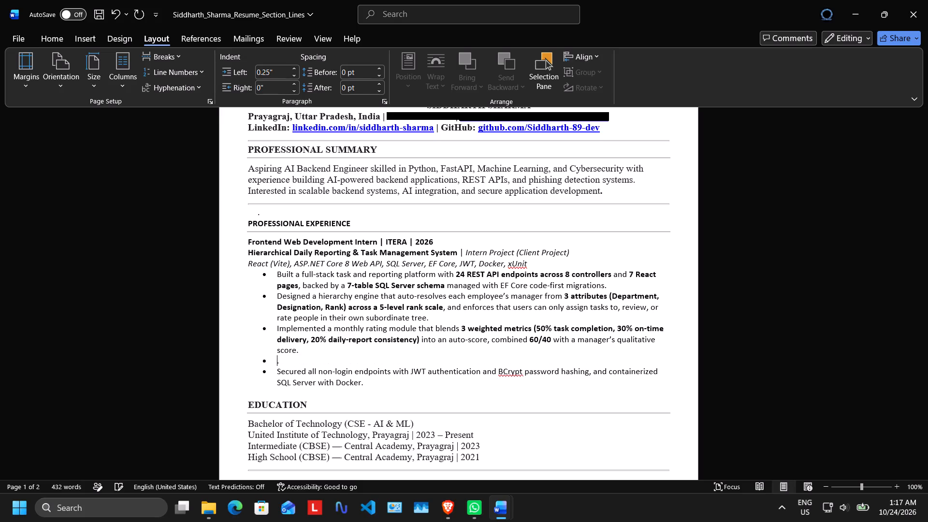
{"action": "key", "text": "Delete"}
{"action": "key", "text": "BackSpace"}
Review the resume's length and page break, from the professional summary through the certifications.
{"action": "scroll", "coordinate": [351, 369], "scroll_direction": "down", "scroll_amount": 10}
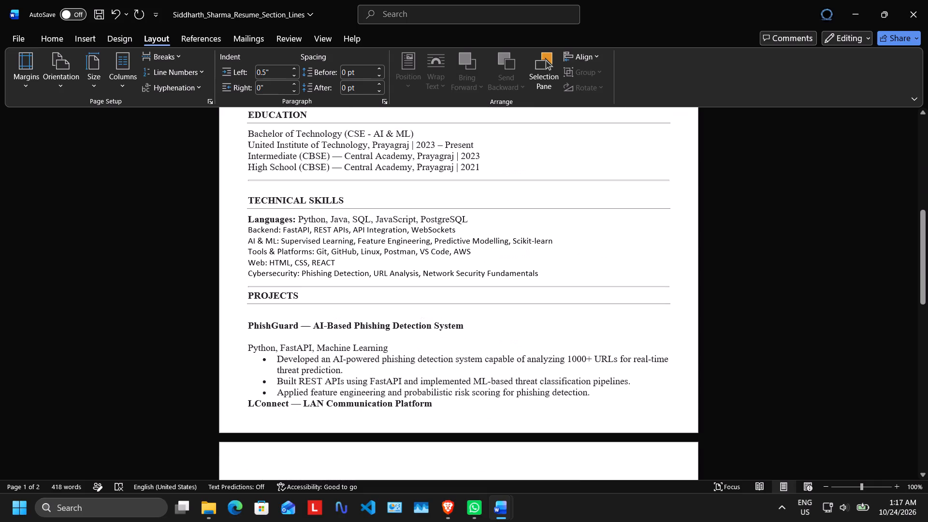
{"action": "scroll", "coordinate": [354, 369], "scroll_direction": "down", "scroll_amount": 11}
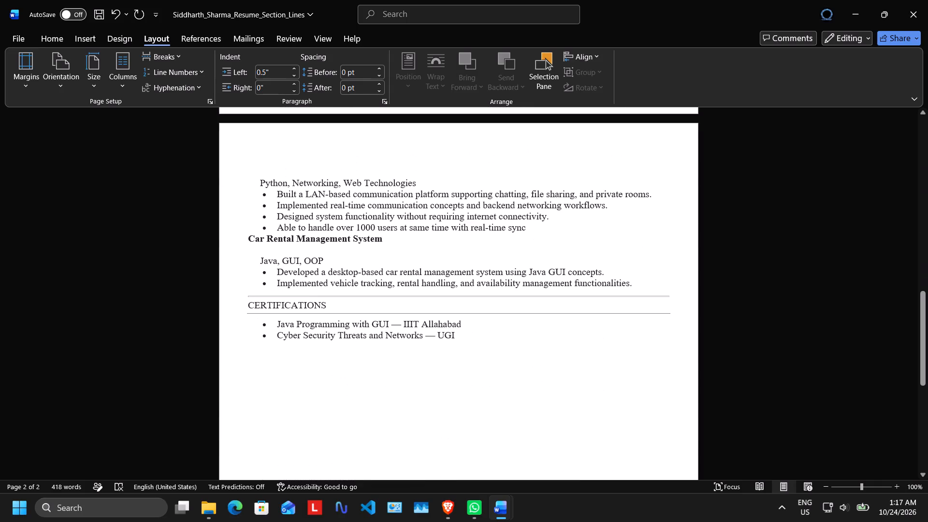
{"action": "scroll", "coordinate": [352, 369], "scroll_direction": "up", "scroll_amount": 16}
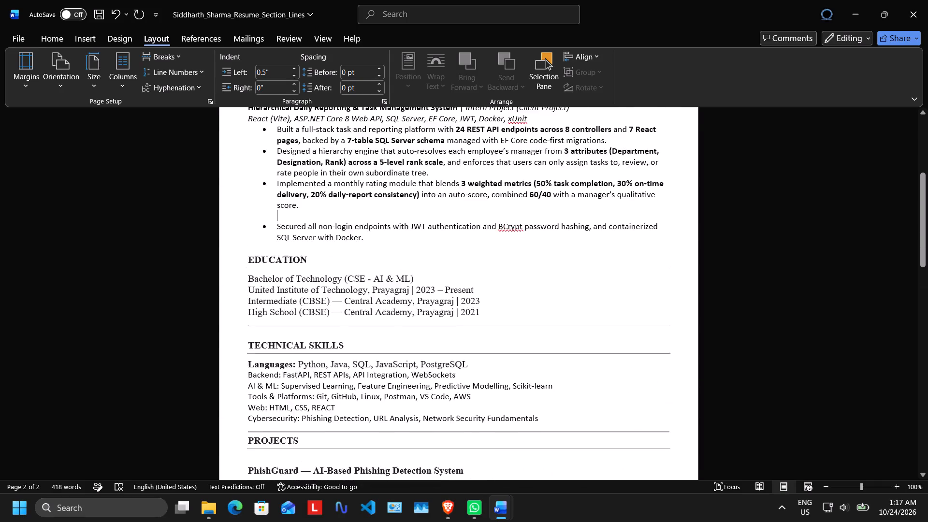
{"action": "scroll", "coordinate": [348, 366], "scroll_direction": "up", "scroll_amount": 8}
{"action": "scroll", "coordinate": [346, 366], "scroll_direction": "down", "scroll_amount": 1}
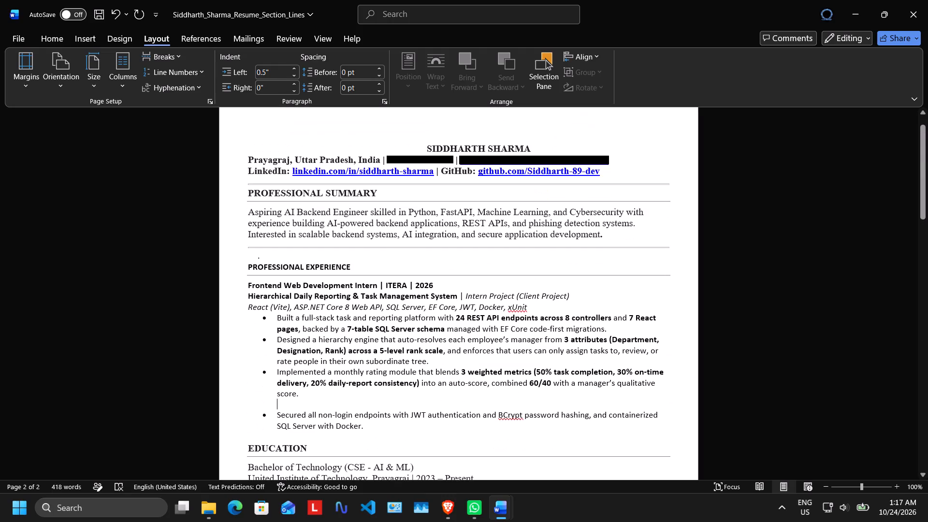
{"action": "left_click_drag", "start_coordinate": [606, 234], "coordinate": [425, 214]}
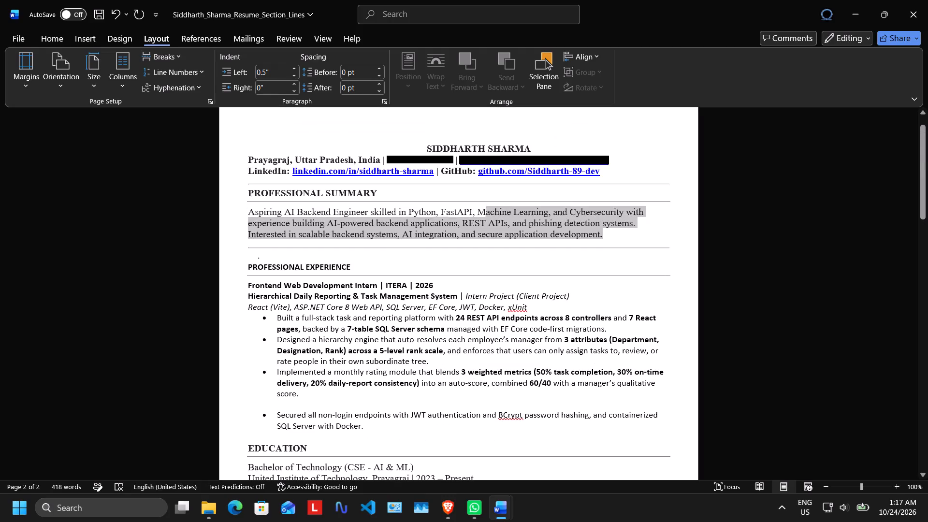
{"action": "left_click_drag", "start_coordinate": [425, 214], "coordinate": [245, 212]}
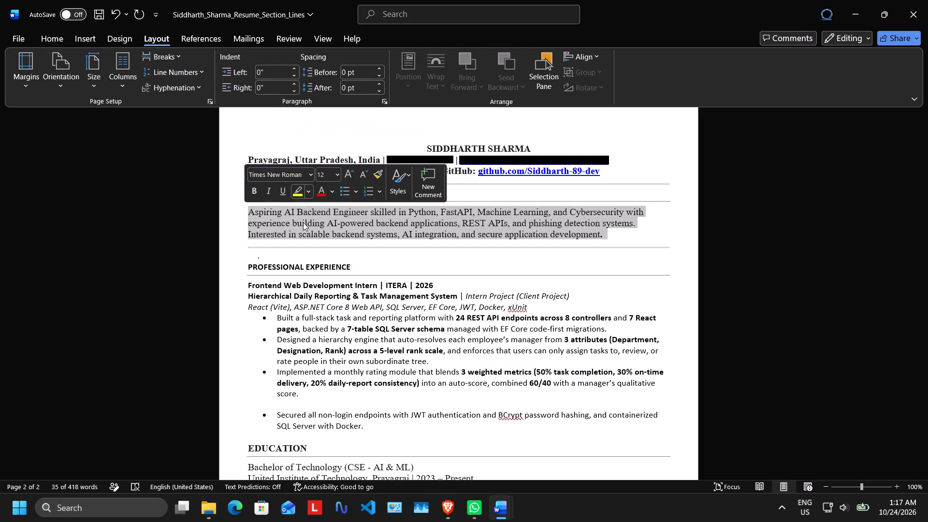
{"action": "left_click", "coordinate": [226, 249]}
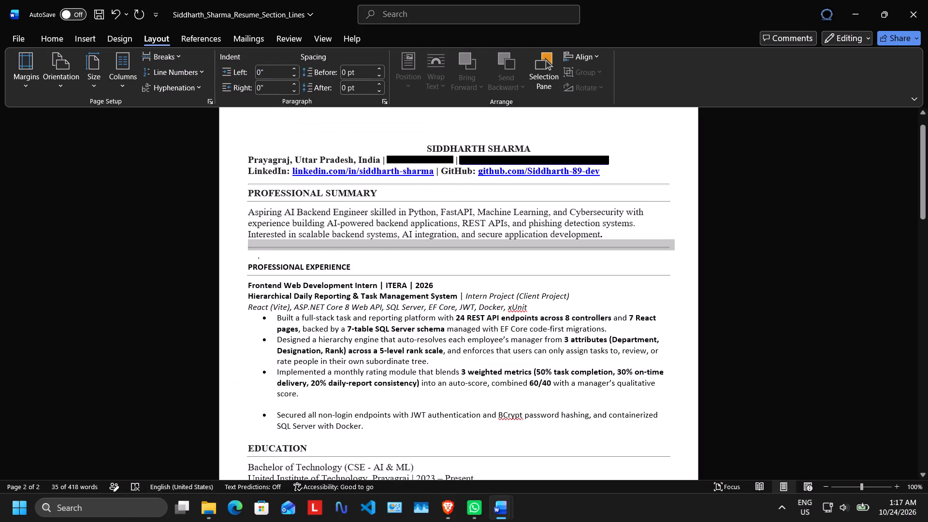
{"action": "left_click", "coordinate": [650, 124]}
{"action": "scroll", "coordinate": [636, 145], "scroll_direction": "down", "scroll_amount": 7}
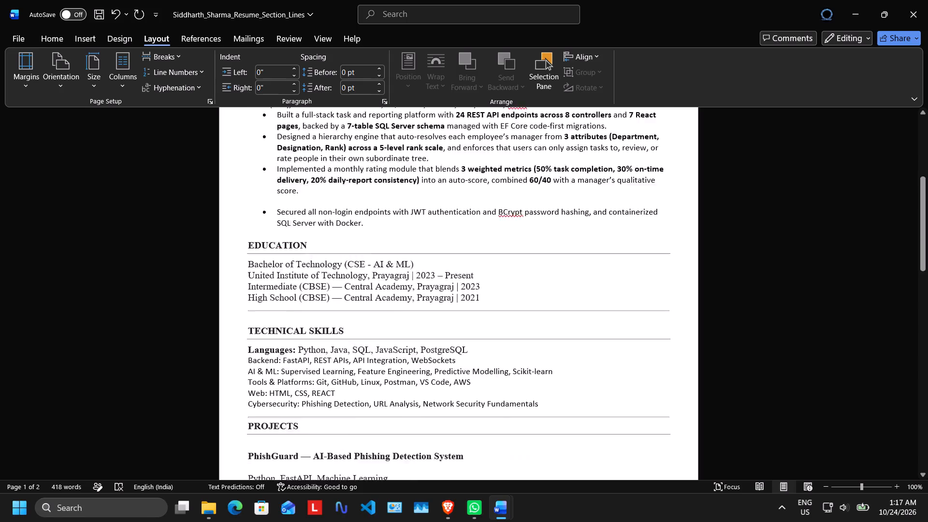
{"action": "scroll", "coordinate": [636, 147], "scroll_direction": "down", "scroll_amount": 2}
Remove the blank line between the monthly rating module bullet and the JWT authentication bullet.
{"action": "scroll", "coordinate": [579, 171], "scroll_direction": "up", "scroll_amount": 4}
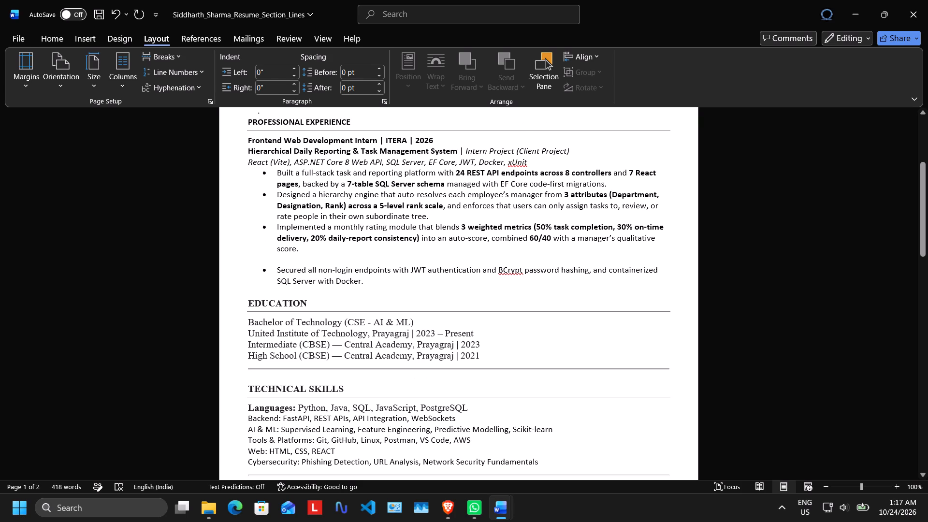
{"action": "left_click", "coordinate": [306, 245]}
{"action": "key", "text": "Delete"}
Bold the Backend, AI & ML, Tools & Platforms, Web and Cybersecurity labels under Technical Skills.
{"action": "scroll", "coordinate": [402, 275], "scroll_direction": "down", "scroll_amount": 4}
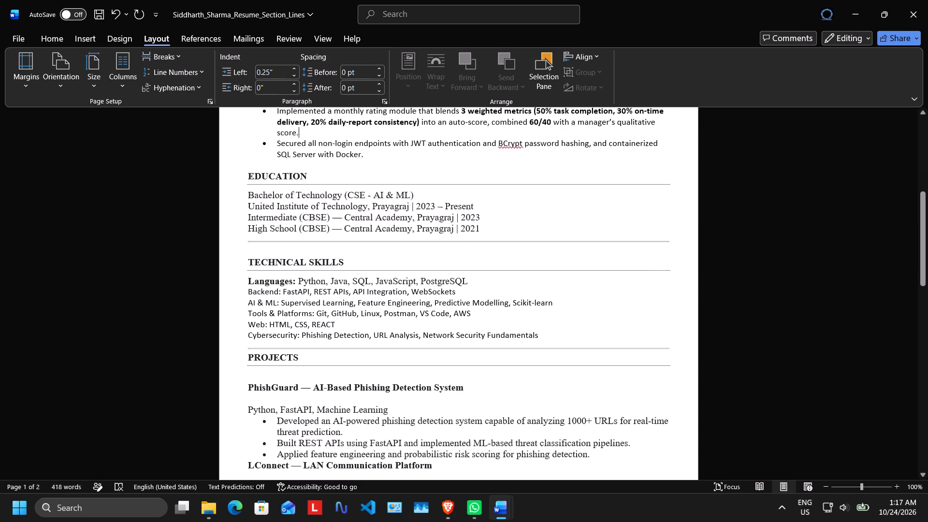
{"action": "scroll", "coordinate": [401, 245], "scroll_direction": "down", "scroll_amount": 2}
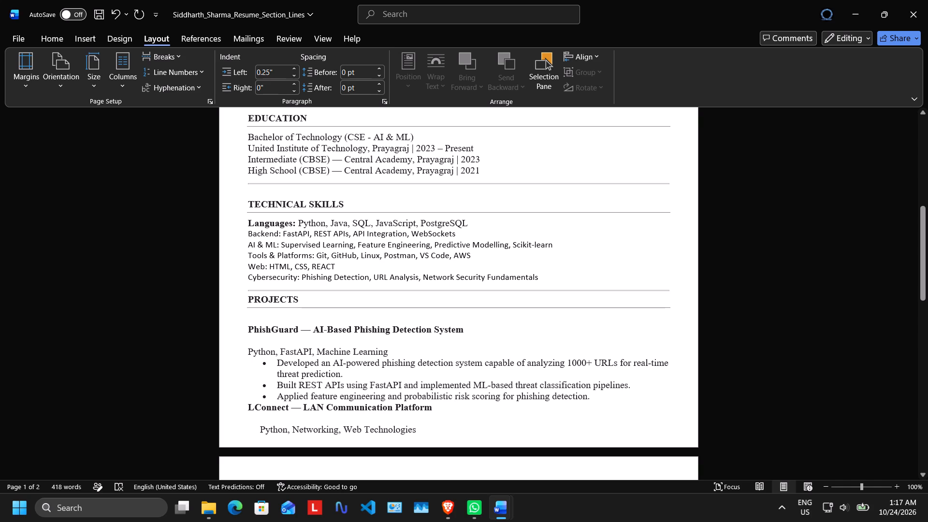
{"action": "left_click_drag", "start_coordinate": [249, 234], "coordinate": [281, 237]}
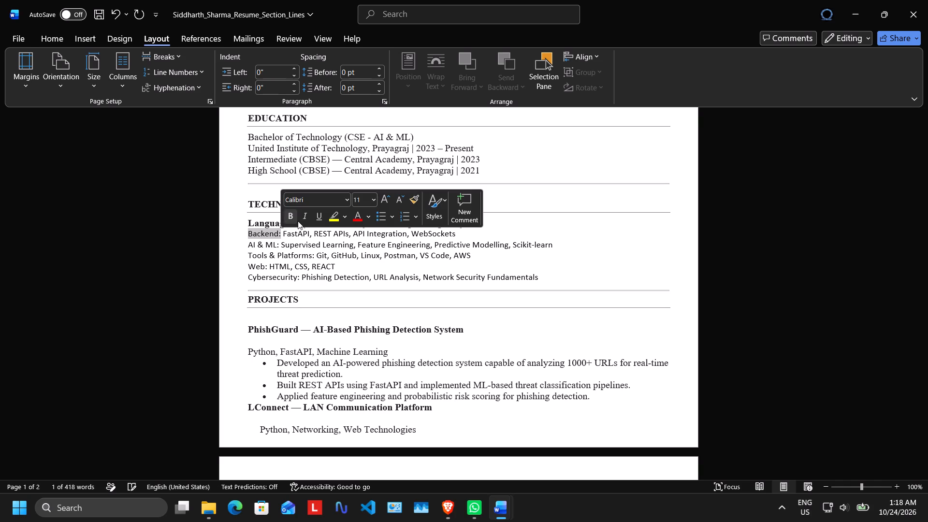
{"action": "left_click", "coordinate": [291, 216]}
{"action": "left_click_drag", "start_coordinate": [247, 240], "coordinate": [278, 244]}
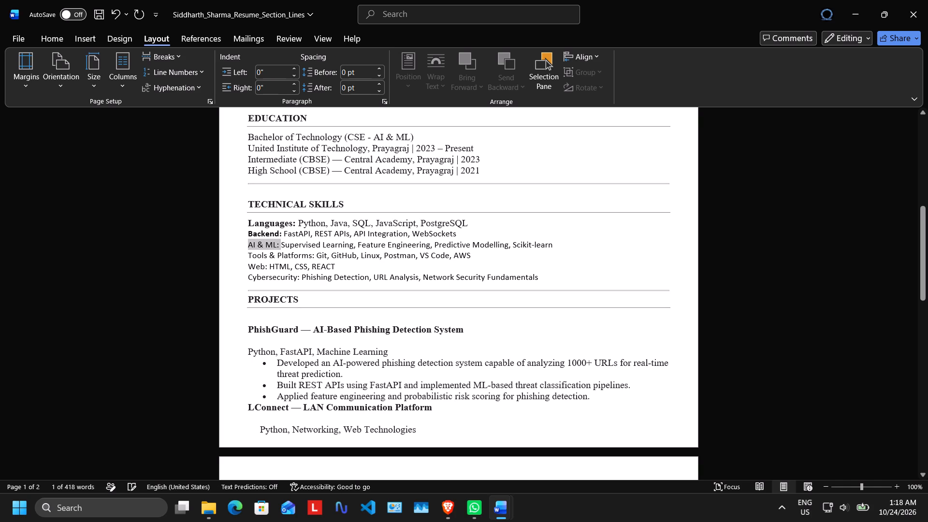
{"action": "left_click_drag", "start_coordinate": [278, 244], "coordinate": [279, 244]}
{"action": "left_click", "coordinate": [288, 224]}
{"action": "left_click_drag", "start_coordinate": [248, 254], "coordinate": [302, 256]}
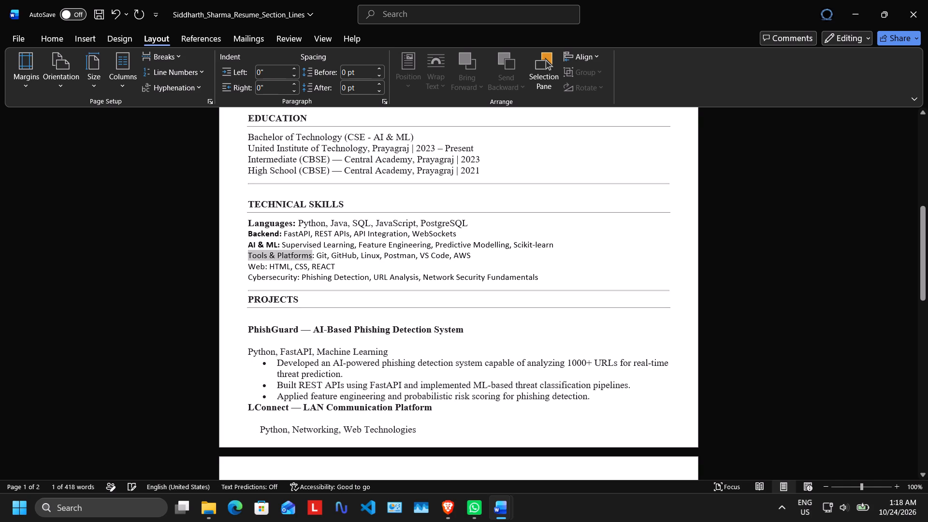
{"action": "left_click_drag", "start_coordinate": [302, 256], "coordinate": [313, 256]}
{"action": "left_click", "coordinate": [318, 233]}
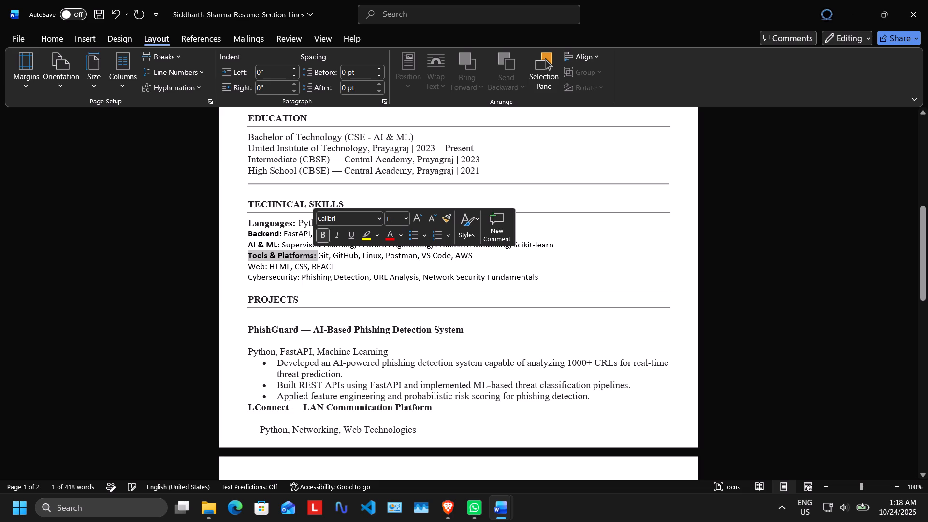
{"action": "left_click_drag", "start_coordinate": [245, 266], "coordinate": [267, 266]}
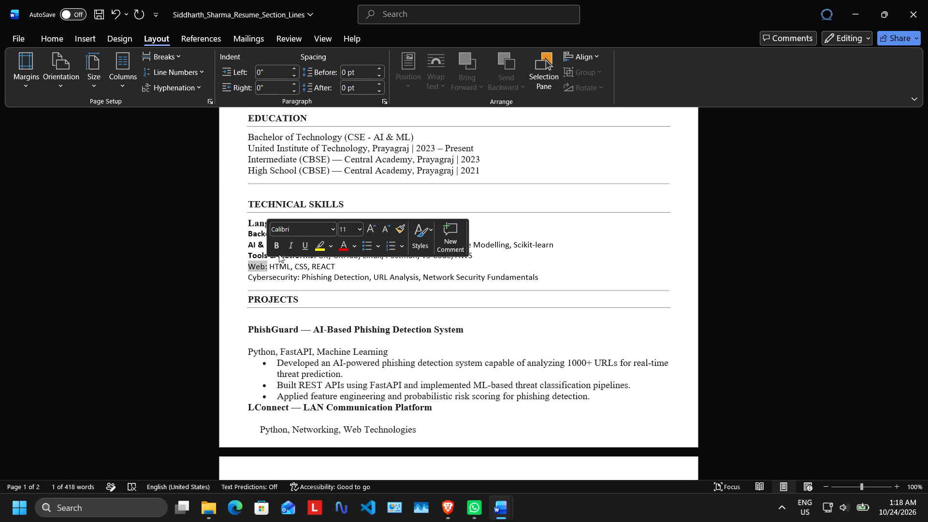
{"action": "left_click", "coordinate": [277, 246]}
{"action": "left_click_drag", "start_coordinate": [248, 275], "coordinate": [304, 278]}
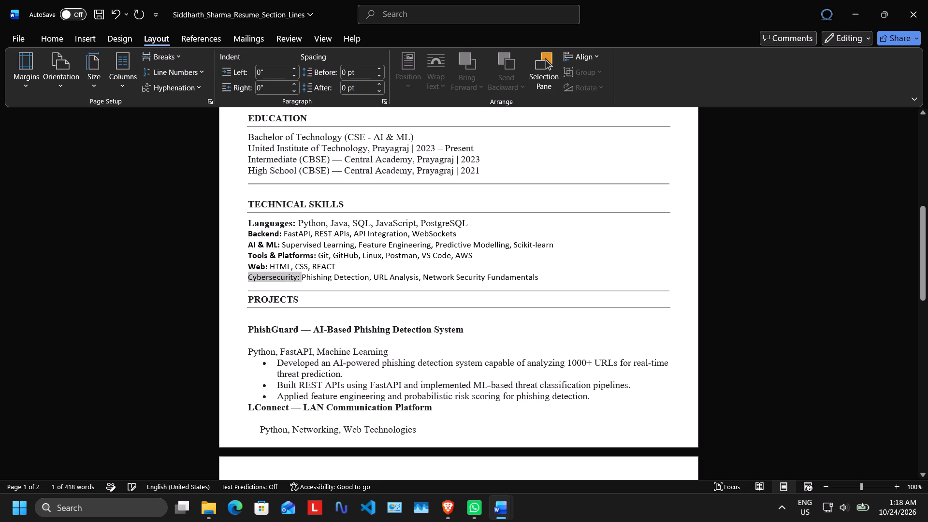
{"action": "left_click_drag", "start_coordinate": [304, 278], "coordinate": [302, 278]}
{"action": "left_click", "coordinate": [307, 259]}
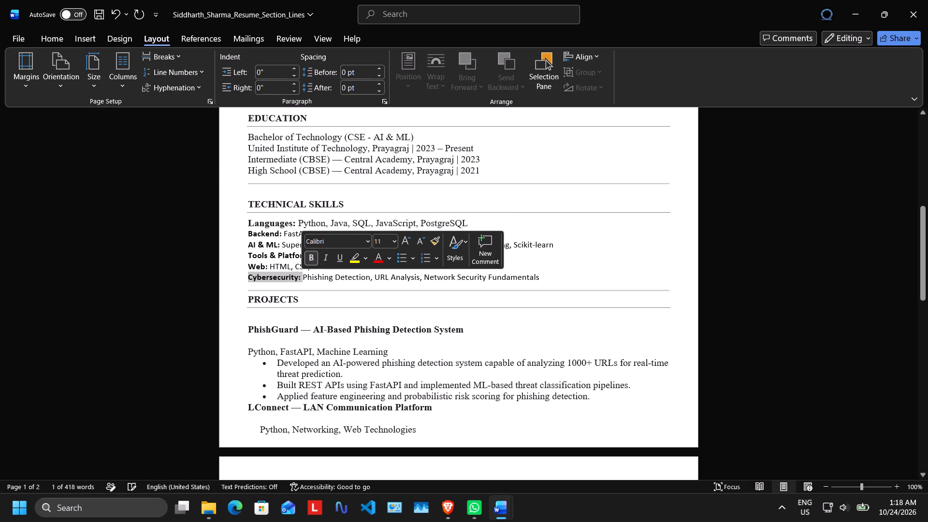
{"action": "left_click", "coordinate": [747, 223]}
Check the layout of the Education, Technical Skills and Projects sections and the page break after them.
{"action": "scroll", "coordinate": [490, 263], "scroll_direction": "down", "scroll_amount": 3}
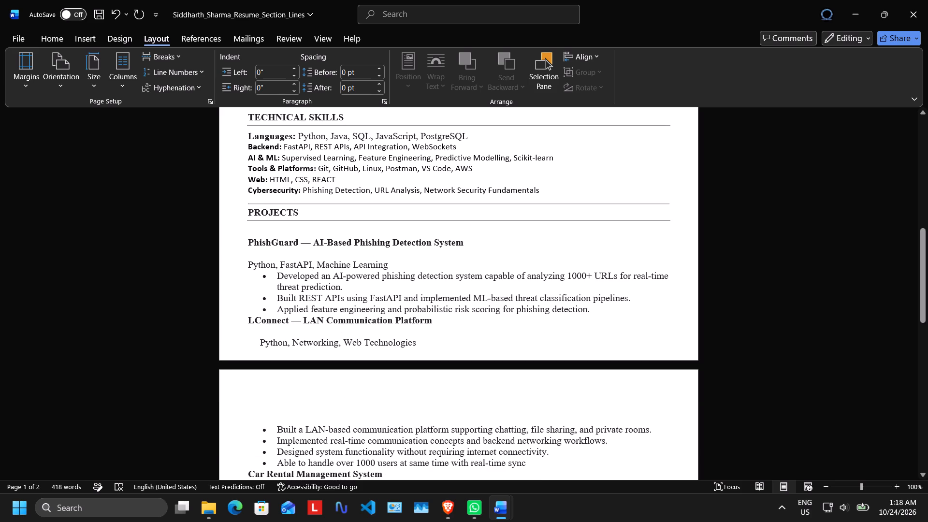
{"action": "scroll", "coordinate": [527, 225], "scroll_direction": "up", "scroll_amount": 4}
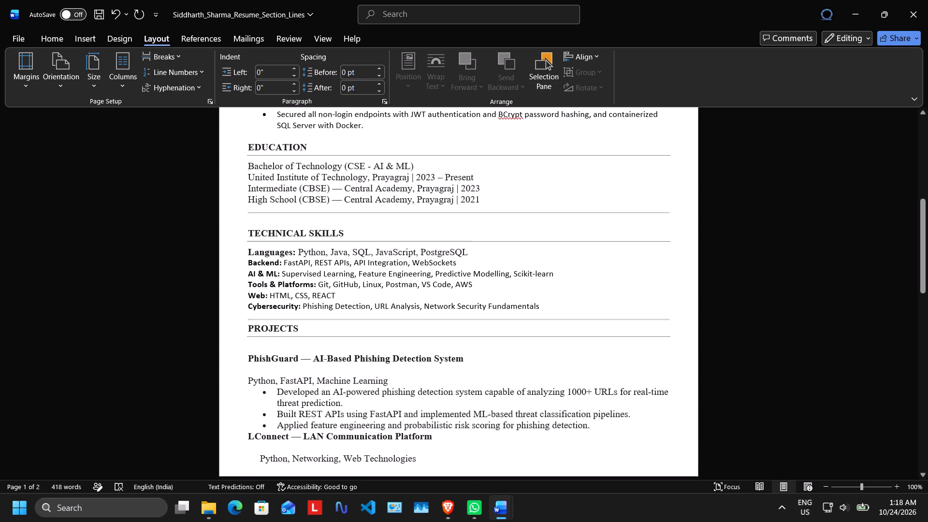
{"action": "scroll", "coordinate": [522, 225], "scroll_direction": "up", "scroll_amount": 1}
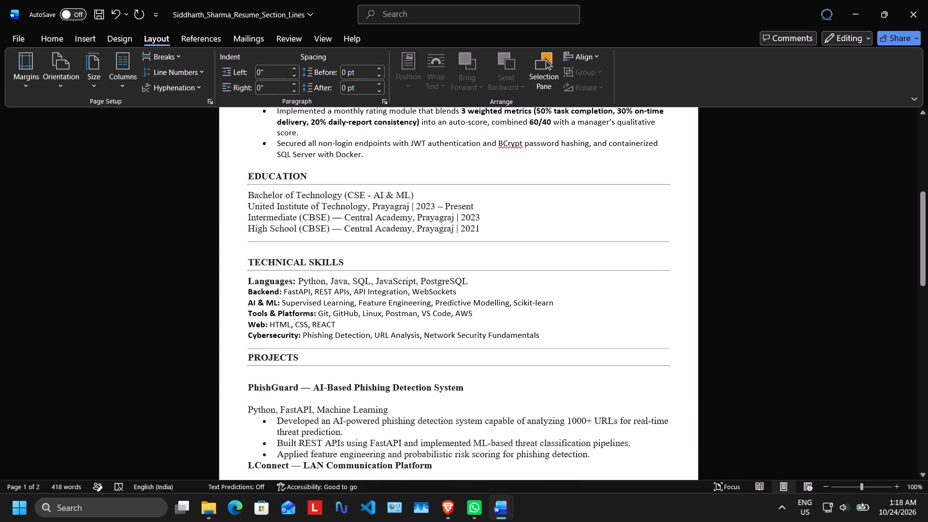
{"action": "scroll", "coordinate": [522, 225], "scroll_direction": "up", "scroll_amount": 5}
{"action": "scroll", "coordinate": [522, 225], "scroll_direction": "down", "scroll_amount": 7}
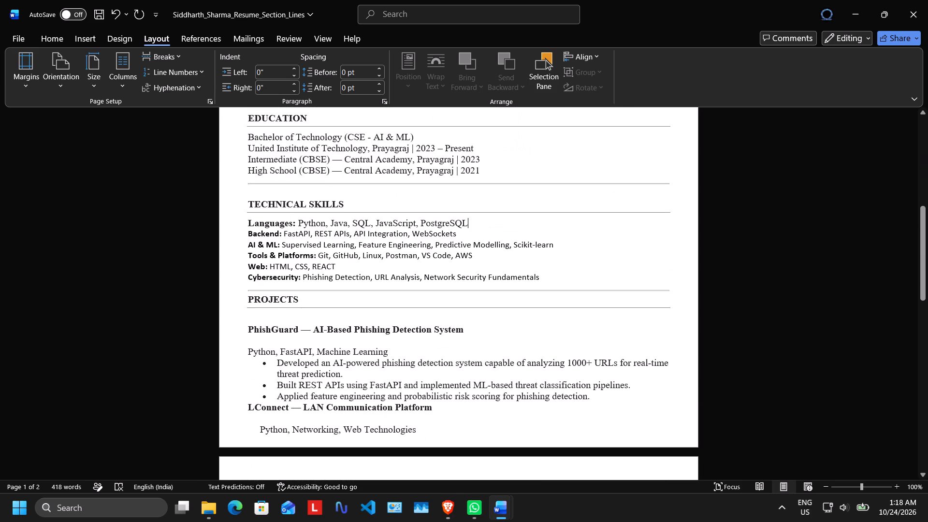
{"action": "left_click", "coordinate": [675, 287]}
Delete the horizontal line above the Projects heading, leaving one blank line after the Cybersecurity skills.
{"action": "key", "text": "BackSpace"}
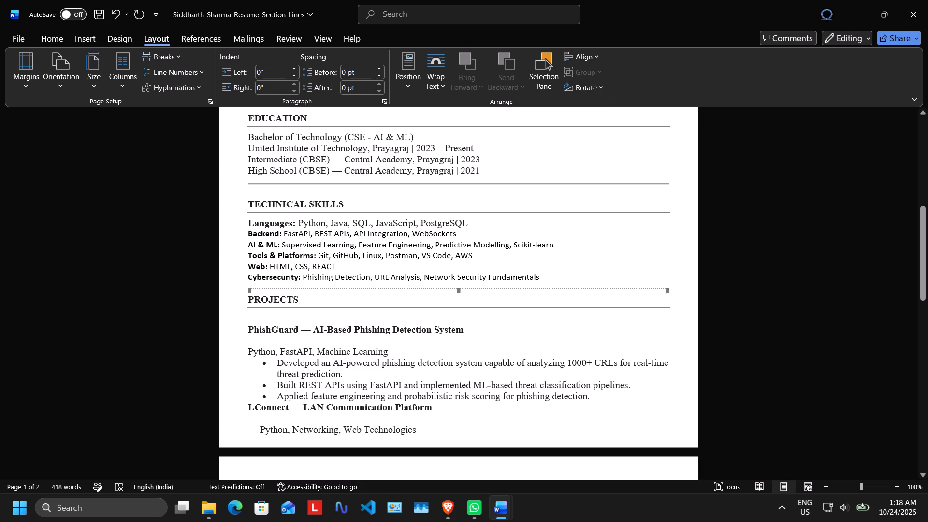
{"action": "key", "text": "Delete"}
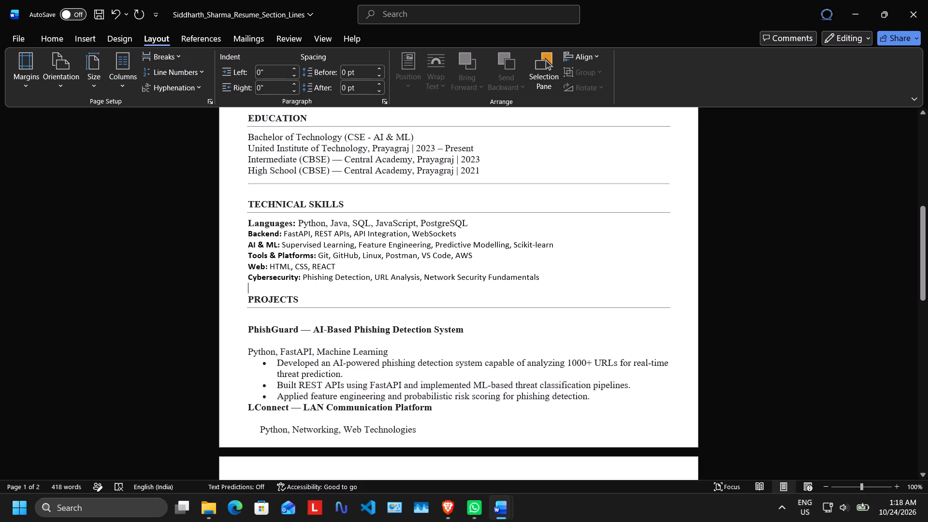
{"action": "left_click", "coordinate": [584, 274]}
{"action": "key", "text": "Delete"}
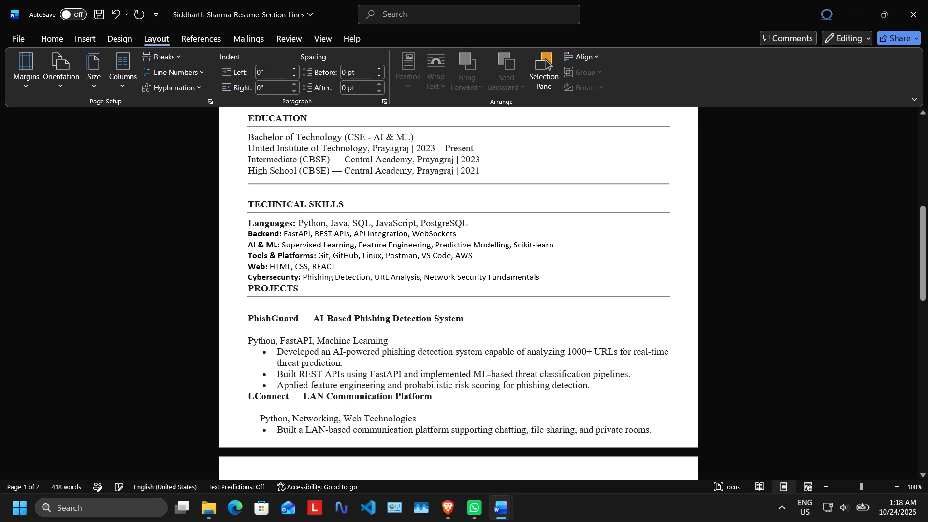
{"action": "key", "text": "backslash"}
{"action": "key", "text": "BackSpace"}
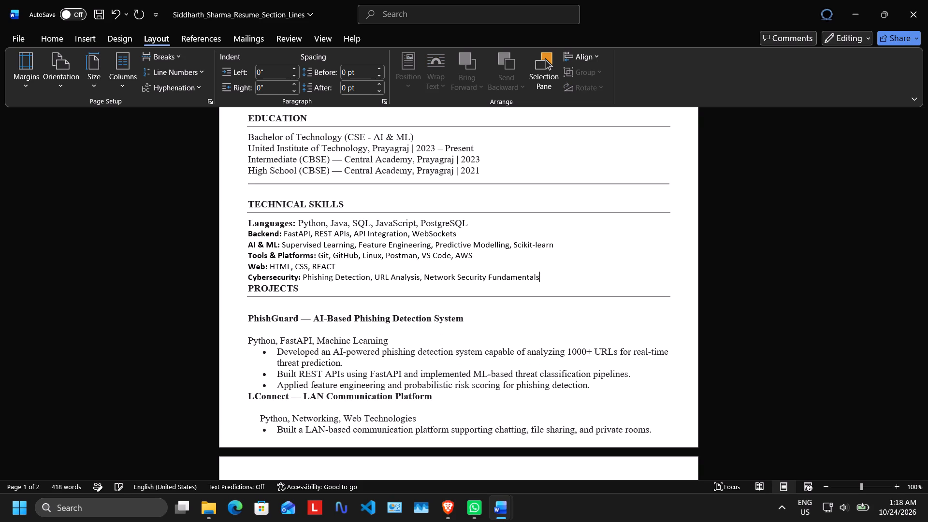
{"action": "key", "text": "Return"}
Remove the blank lines under the LConnect and PhishGuard project titles so their technology lines follow directly.
{"action": "scroll", "coordinate": [575, 278], "scroll_direction": "down", "scroll_amount": 3}
{"action": "scroll", "coordinate": [536, 280], "scroll_direction": "down", "scroll_amount": 3}
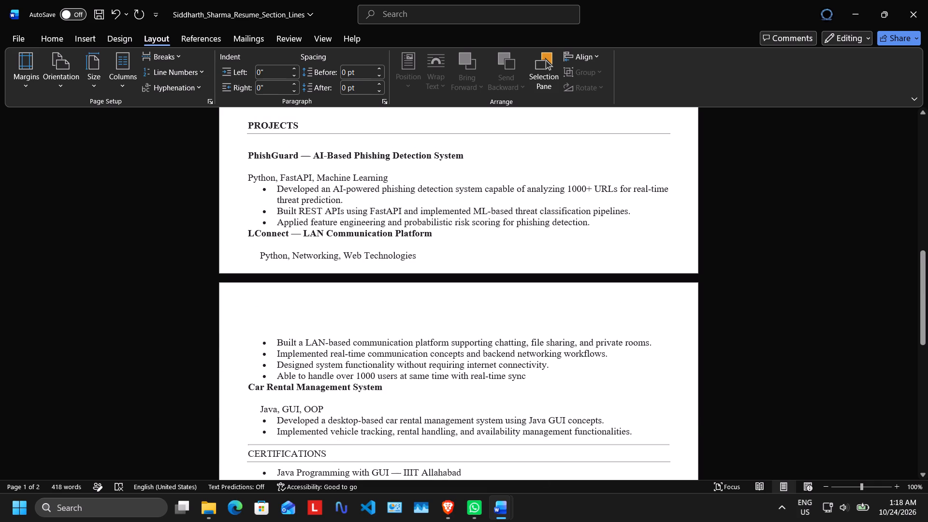
{"action": "left_click", "coordinate": [453, 237]}
{"action": "key", "text": "Delete"}
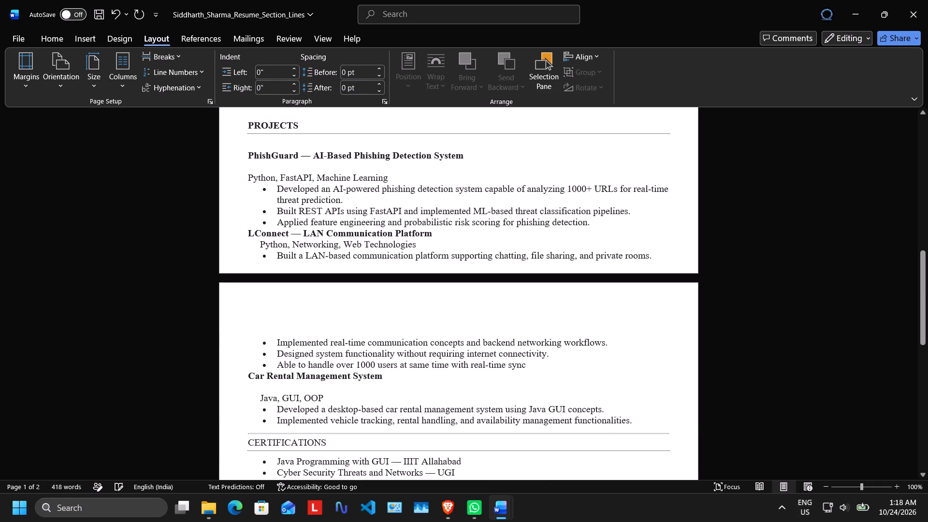
{"action": "left_click", "coordinate": [474, 158]}
{"action": "key", "text": "Delete"}
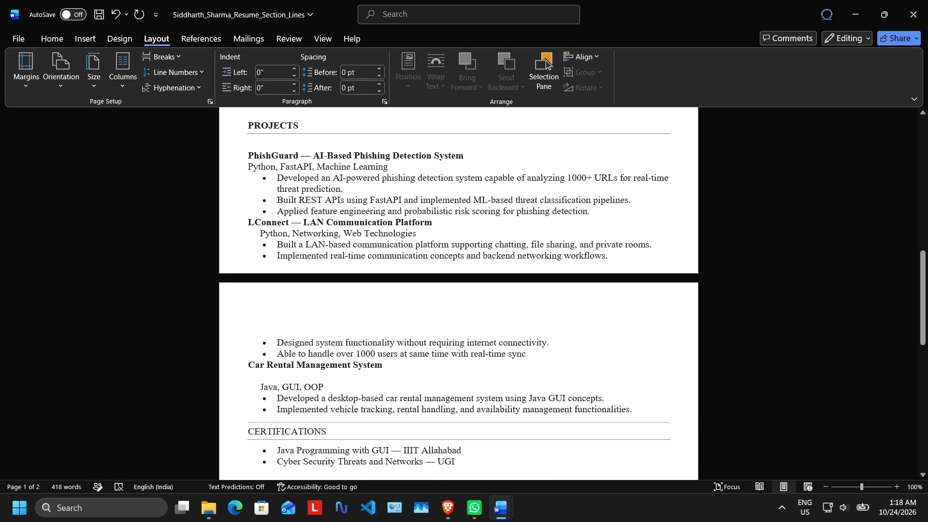
Indent PhishGuard's technology line, Python, FastAPI, Machine Learning, with three leading spaces.
{"action": "left_click", "coordinate": [246, 170]}
{"action": "key", "text": "space"}
{"action": "key", "text": "space"}
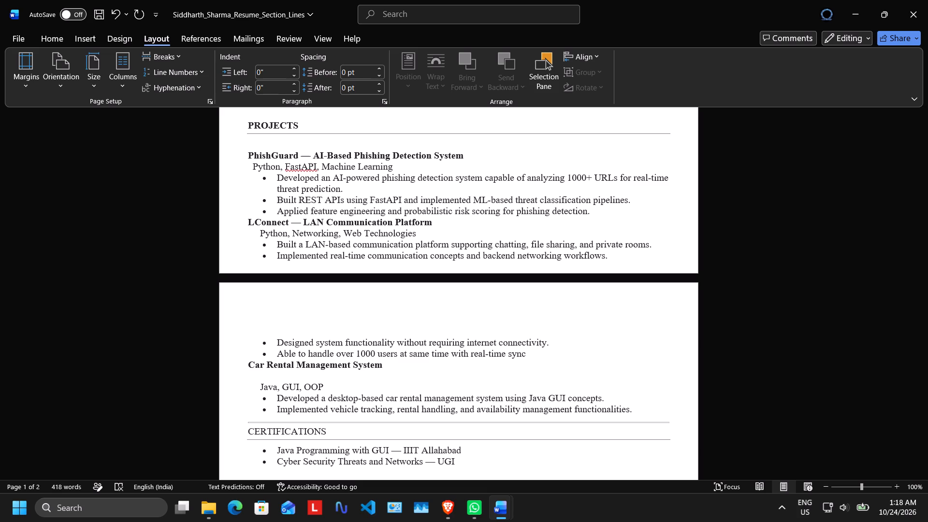
{"action": "key", "text": "space"}
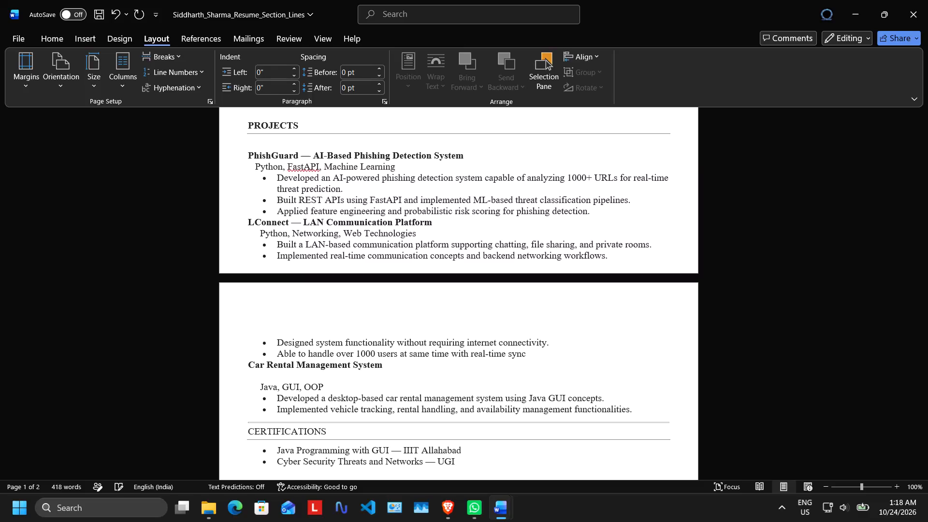
Increase the indent of the PhishGuard bullet list slightly.
{"action": "left_click", "coordinate": [267, 179]}
{"action": "left_click", "coordinate": [265, 179]}
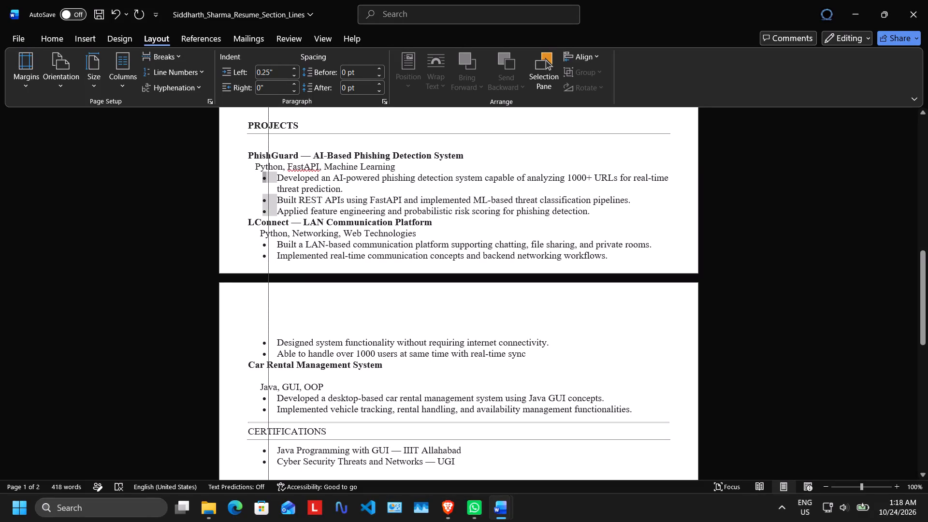
{"action": "left_click", "coordinate": [269, 179]}
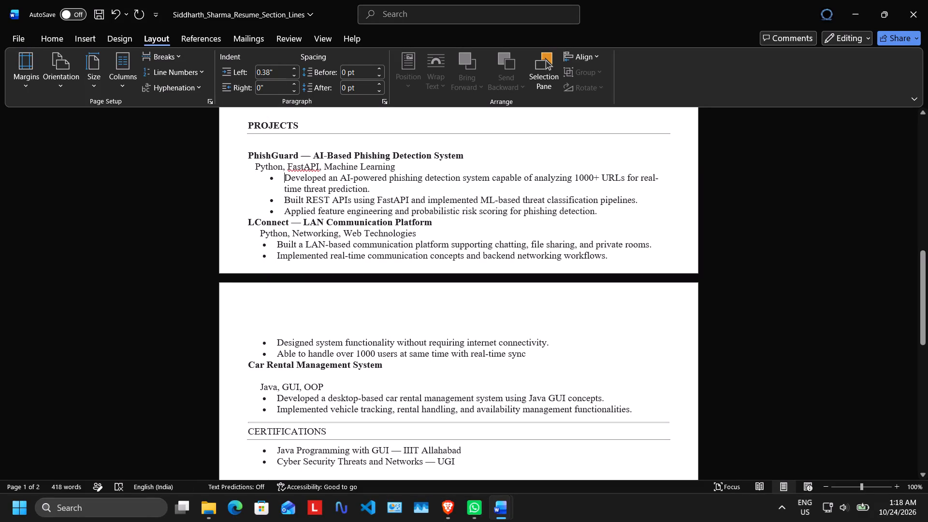
{"action": "left_click_drag", "start_coordinate": [272, 177], "coordinate": [266, 177]}
{"action": "left_click", "coordinate": [510, 161]}
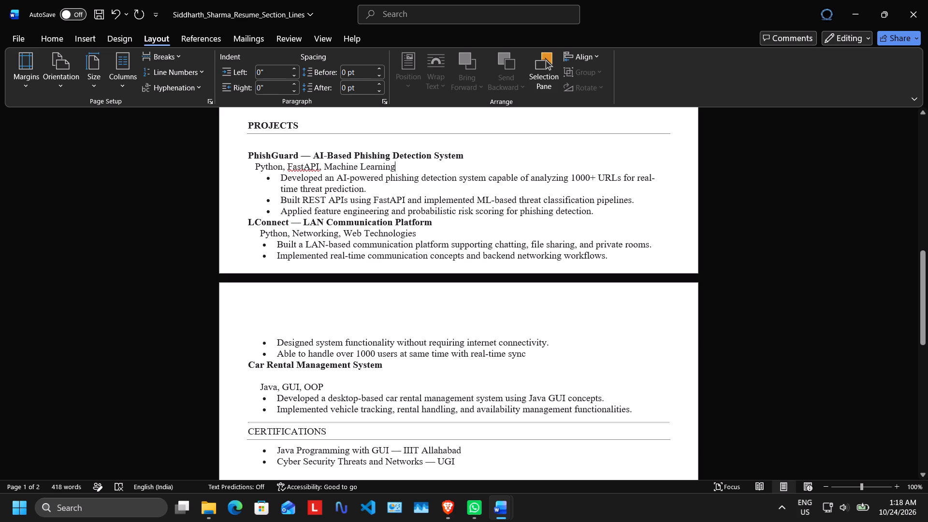
Delete the whole Car Rental Management System project, including its technology line and both bullets.
{"action": "scroll", "coordinate": [382, 208], "scroll_direction": "down", "scroll_amount": 3}
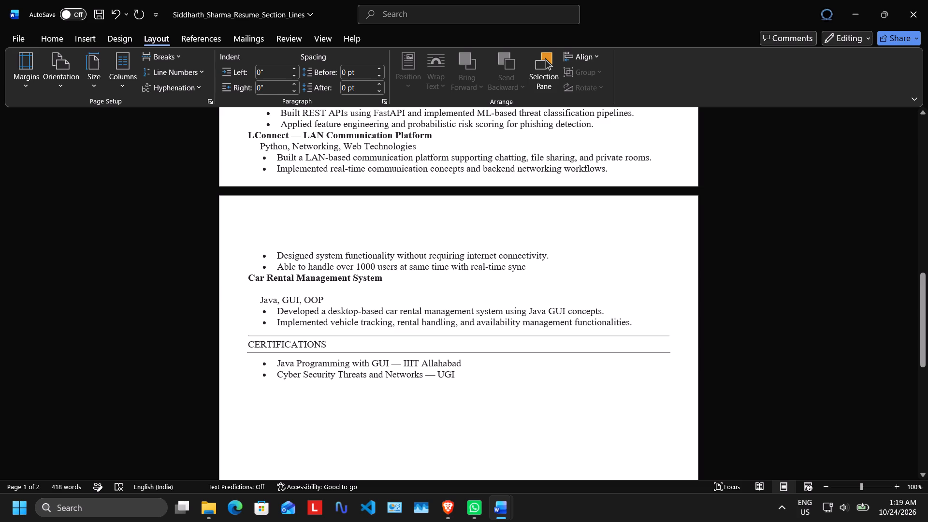
{"action": "left_click_drag", "start_coordinate": [247, 278], "coordinate": [632, 318]}
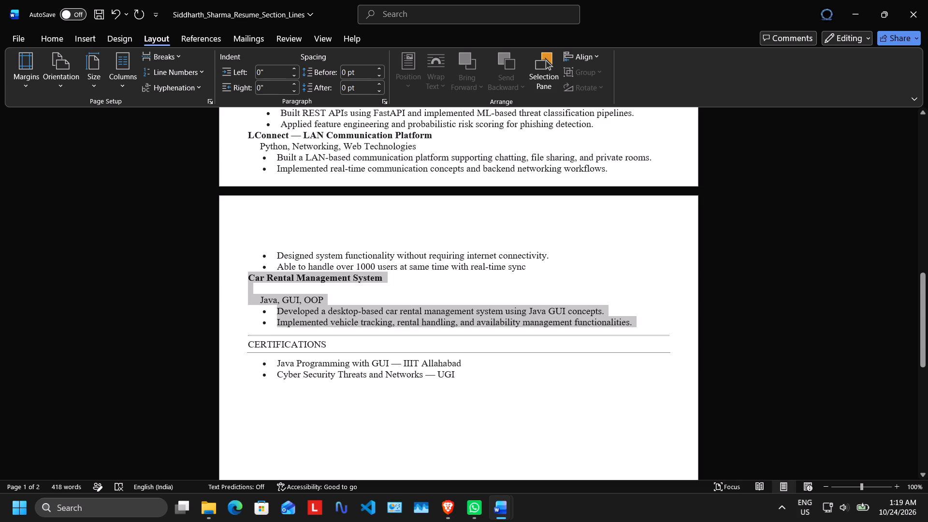
{"action": "left_click_drag", "start_coordinate": [632, 318], "coordinate": [634, 318]}
{"action": "key", "text": "Delete"}
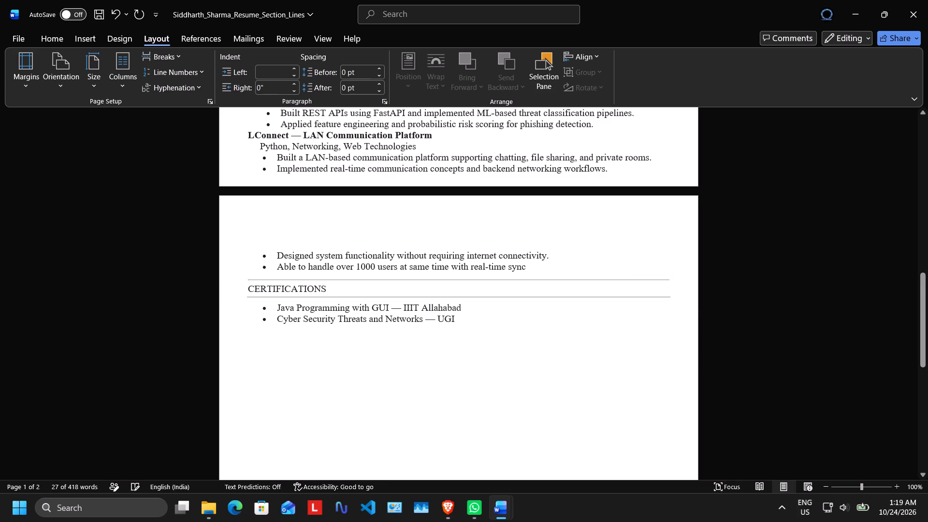
Delete the horizontal line above the Certifications heading, leaving one blank line after the last LConnect bullet.
{"action": "scroll", "coordinate": [594, 288], "scroll_direction": "up", "scroll_amount": 3}
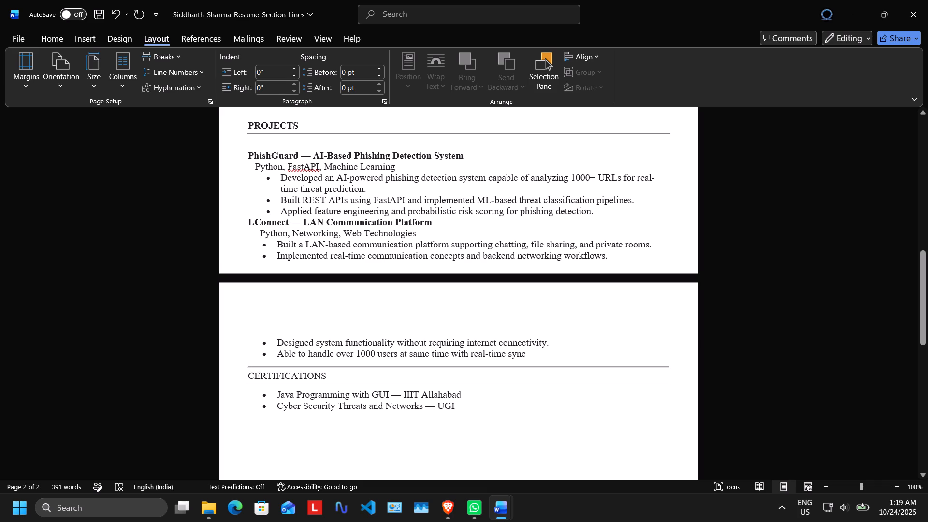
{"action": "left_click", "coordinate": [662, 365]}
{"action": "key", "text": "Delete"}
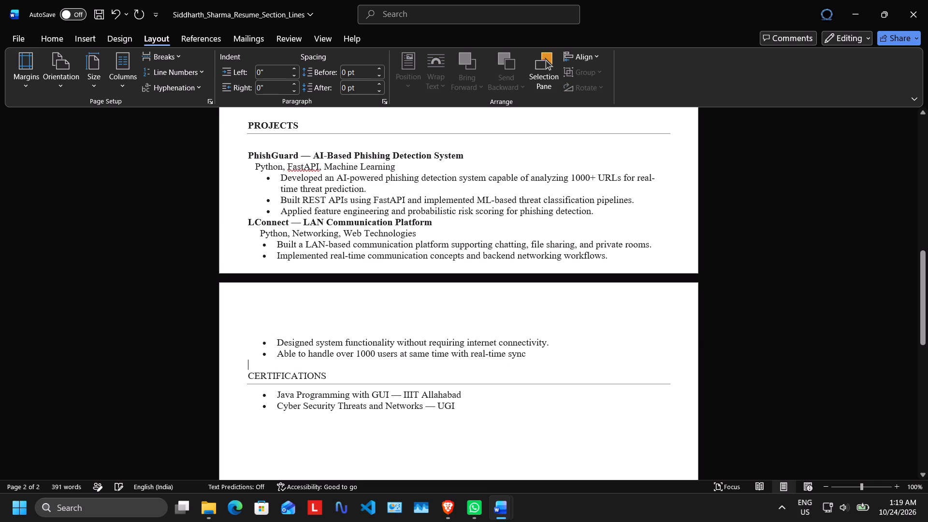
{"action": "left_click", "coordinate": [588, 357]}
{"action": "key", "text": "Delete"}
{"action": "key", "text": "backslash"}
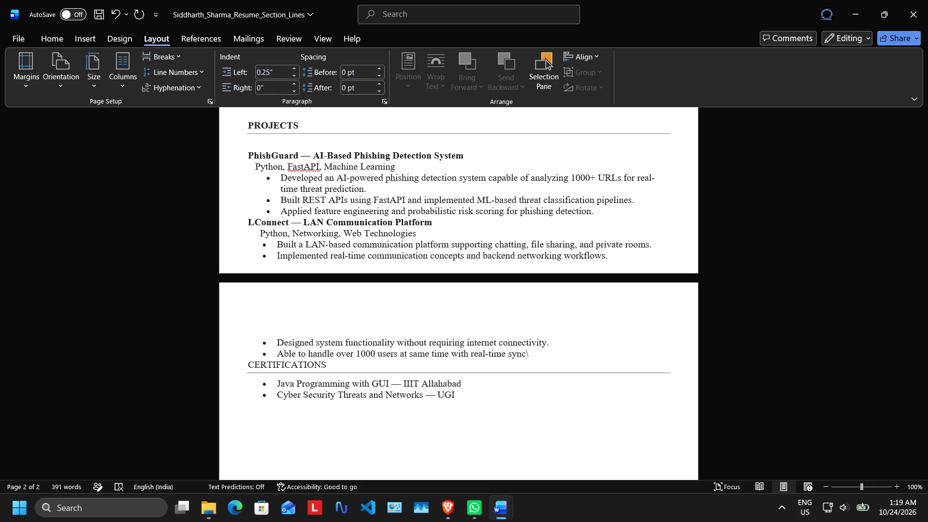
{"action": "key", "text": "BackSpace"}
{"action": "key", "text": "Return"}
Check the font formatting of the professional summary text and the Professional Experience heading.
{"action": "scroll", "coordinate": [588, 357], "scroll_direction": "up", "scroll_amount": 13}
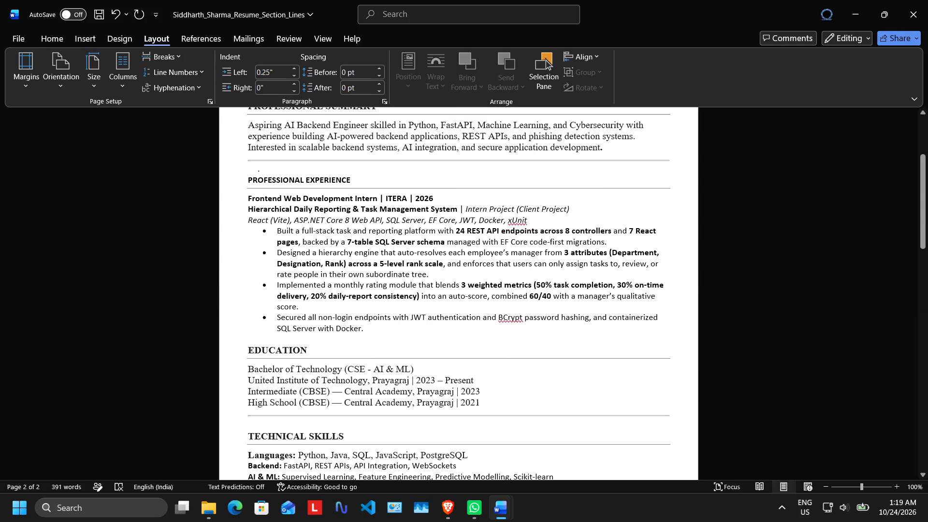
{"action": "scroll", "coordinate": [588, 357], "scroll_direction": "up", "scroll_amount": 6}
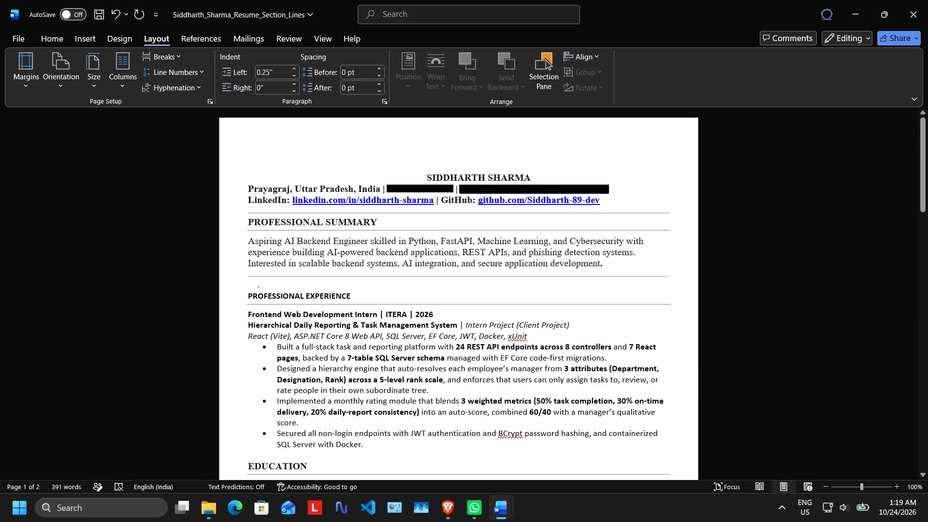
{"action": "left_click_drag", "start_coordinate": [608, 264], "coordinate": [317, 265]}
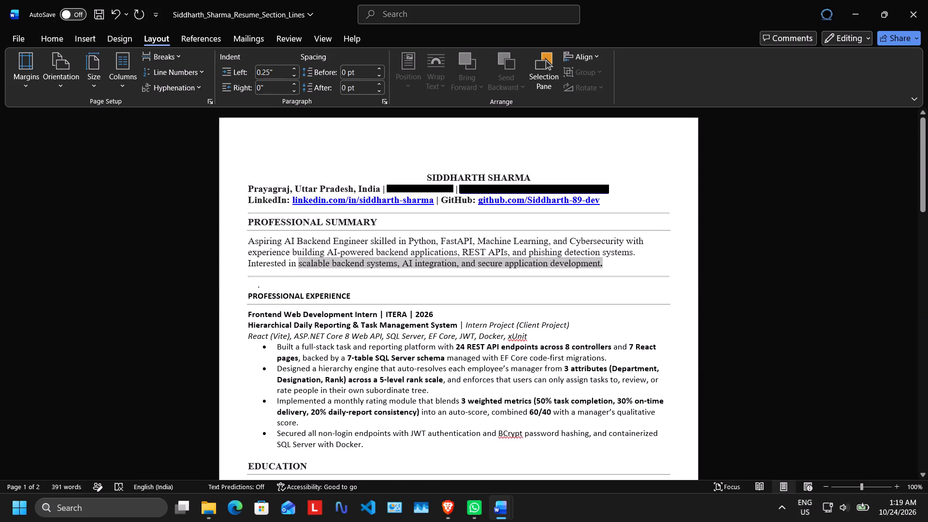
{"action": "left_click_drag", "start_coordinate": [317, 265], "coordinate": [257, 266]}
{"action": "left_click", "coordinate": [224, 266]}
{"action": "left_click", "coordinate": [223, 300]}
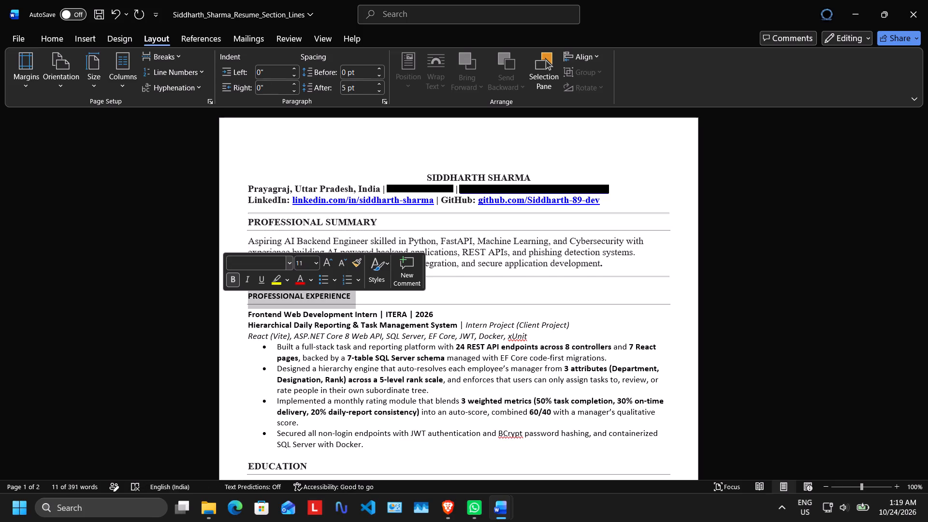
Delete the horizontal line between the contact links and the Professional Summary heading.
{"action": "left_click", "coordinate": [625, 209]}
{"action": "key", "text": "Delete"}
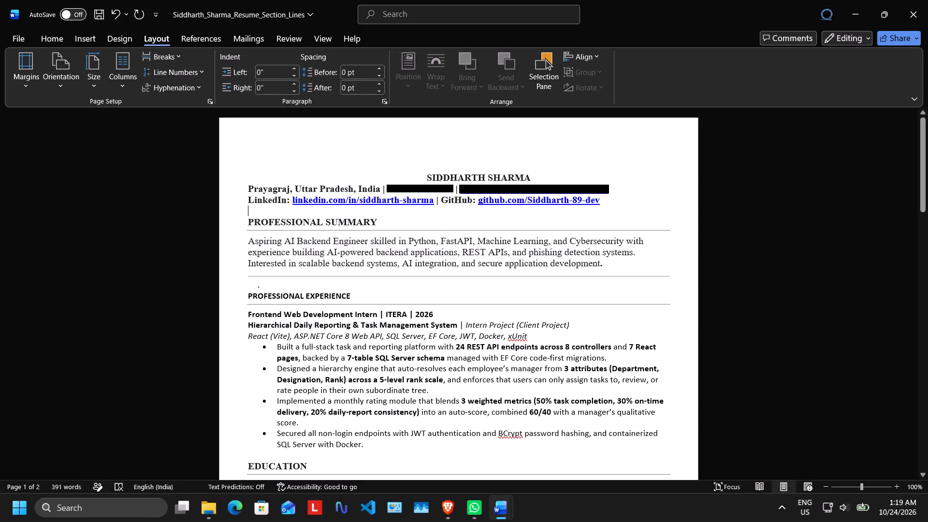
Set the Professional Experience heading's font size to 12.
{"action": "scroll", "coordinate": [684, 194], "scroll_direction": "down", "scroll_amount": 1}
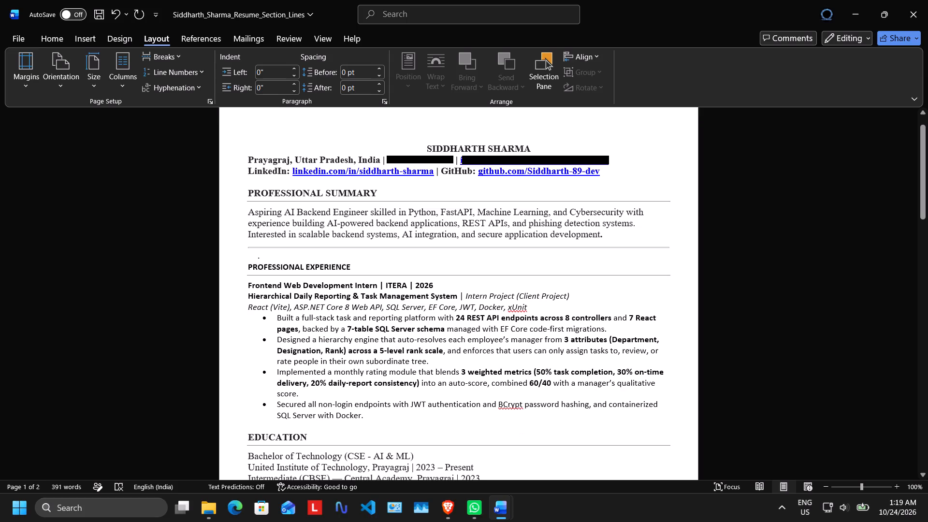
{"action": "left_click_drag", "start_coordinate": [354, 265], "coordinate": [278, 268]}
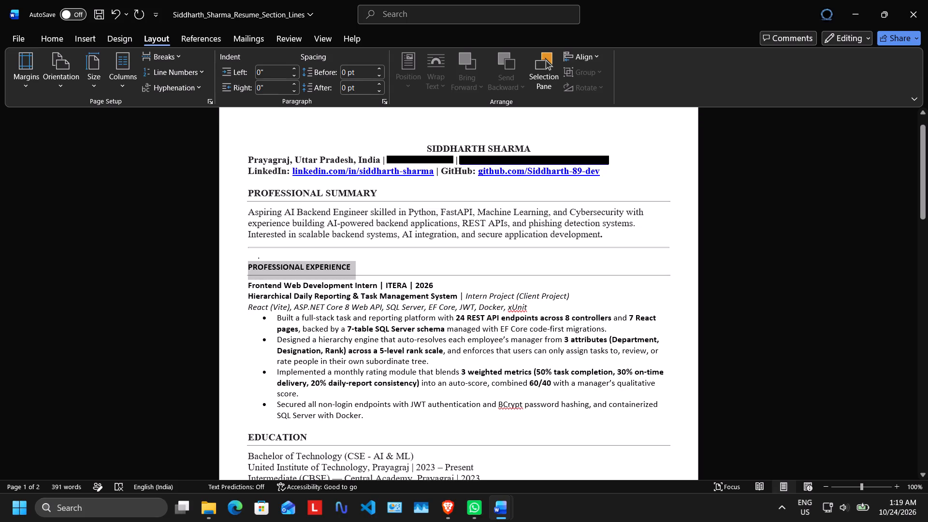
{"action": "left_click_drag", "start_coordinate": [278, 268], "coordinate": [246, 269]}
{"action": "left_click", "coordinate": [338, 228]}
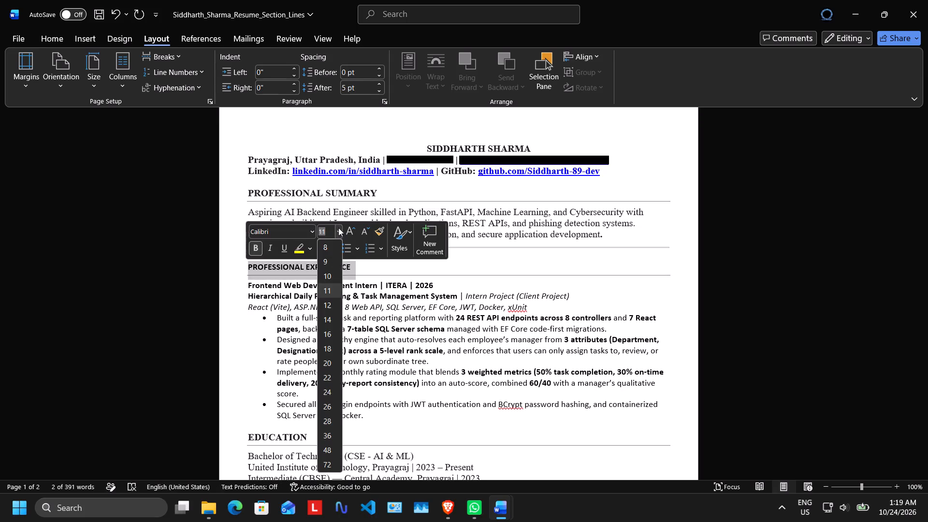
{"action": "left_click", "coordinate": [328, 301]}
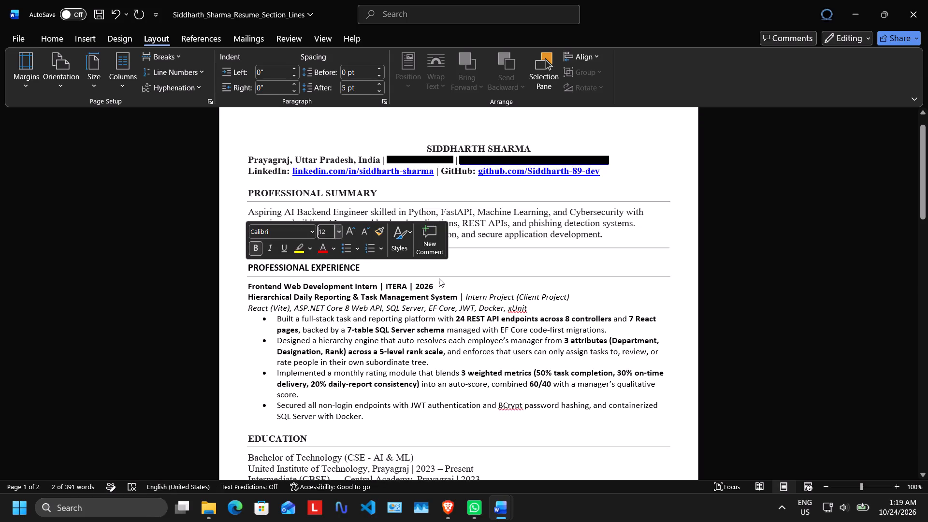
{"action": "left_click", "coordinate": [448, 270]}
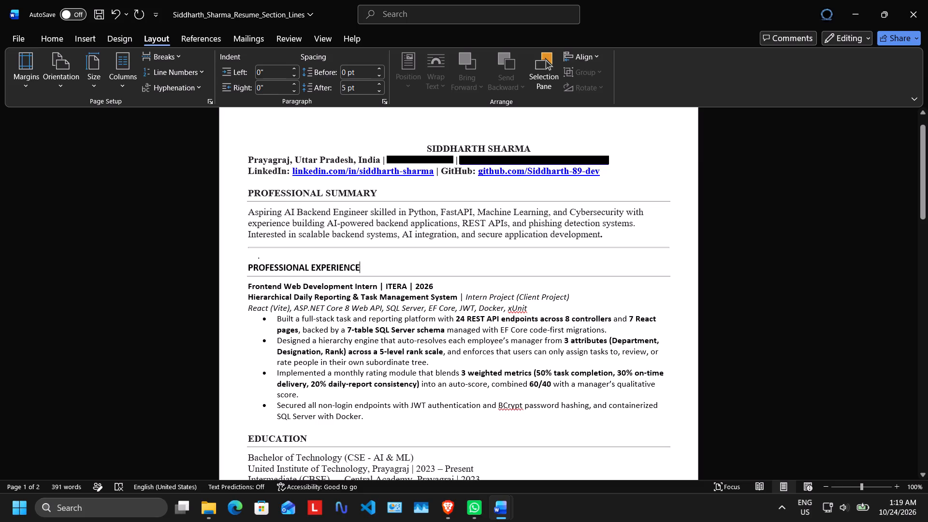
Compare the font and size of the professional summary text with those of the ITERA project text.
{"action": "left_click_drag", "start_coordinate": [379, 193], "coordinate": [266, 201]}
{"action": "left_click", "coordinate": [223, 229]}
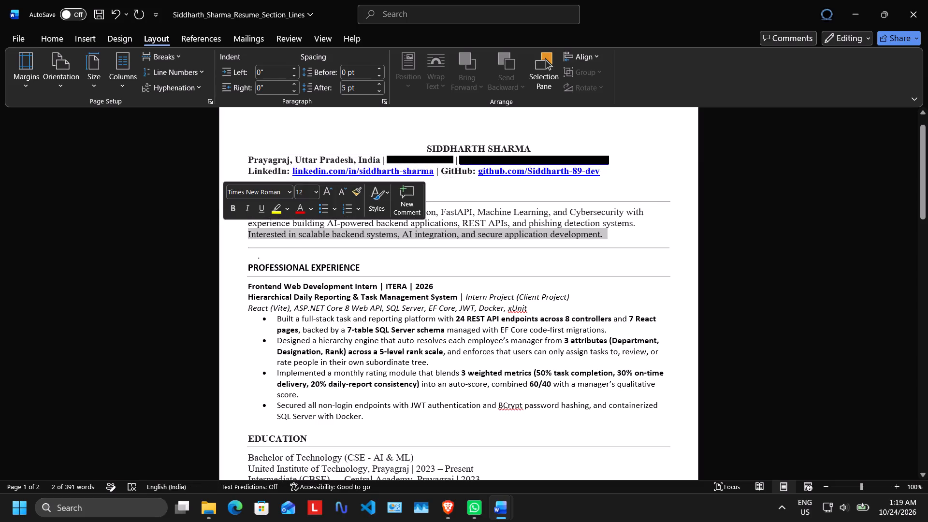
{"action": "left_click", "coordinate": [241, 272]}
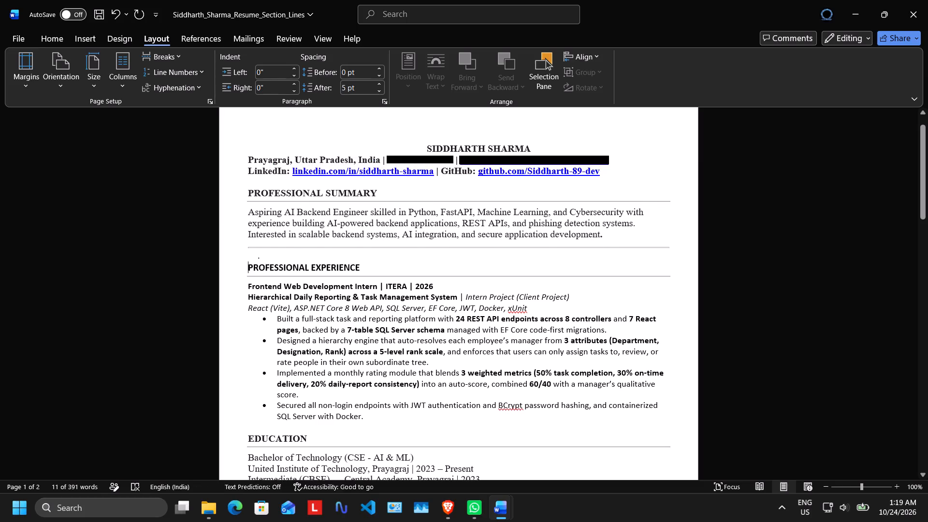
{"action": "left_click_drag", "start_coordinate": [248, 307], "coordinate": [461, 302]}
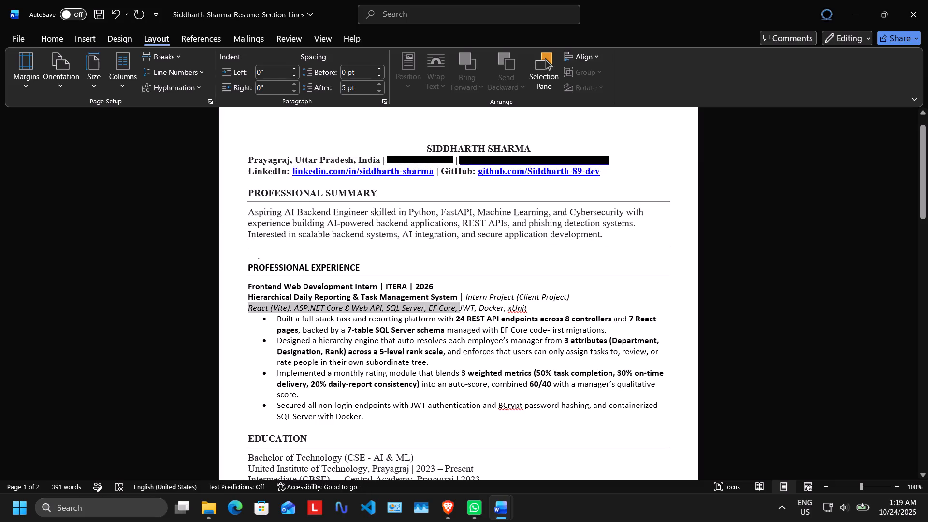
{"action": "left_click_drag", "start_coordinate": [461, 302], "coordinate": [513, 300]}
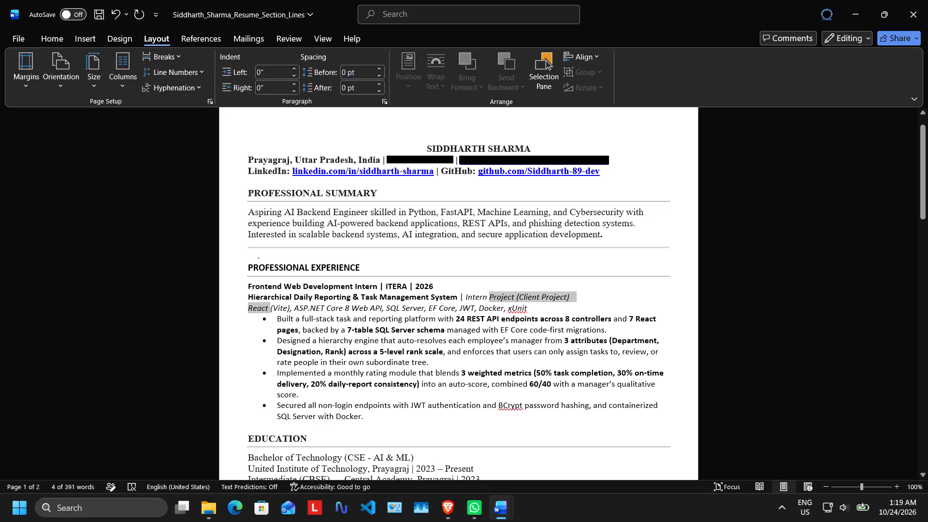
{"action": "left_click_drag", "start_coordinate": [246, 296], "coordinate": [381, 417]}
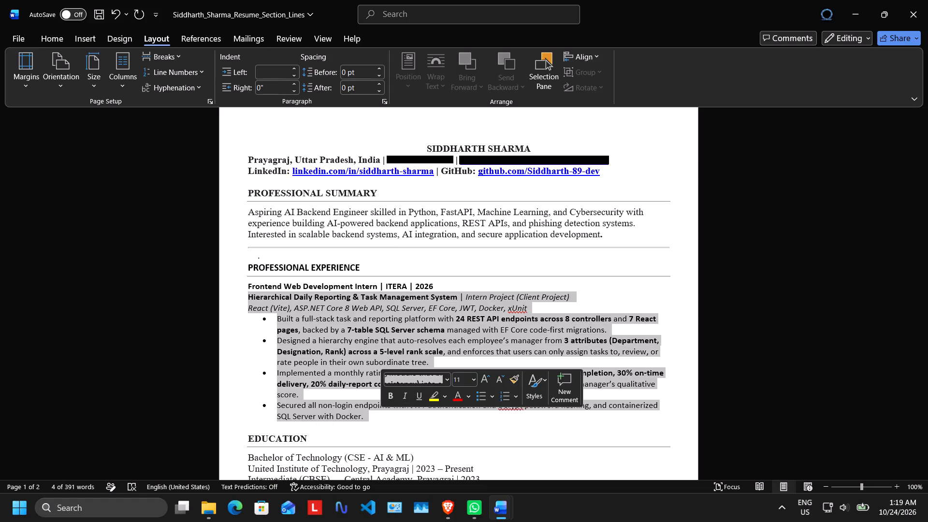
{"action": "left_click_drag", "start_coordinate": [244, 210], "coordinate": [303, 234]}
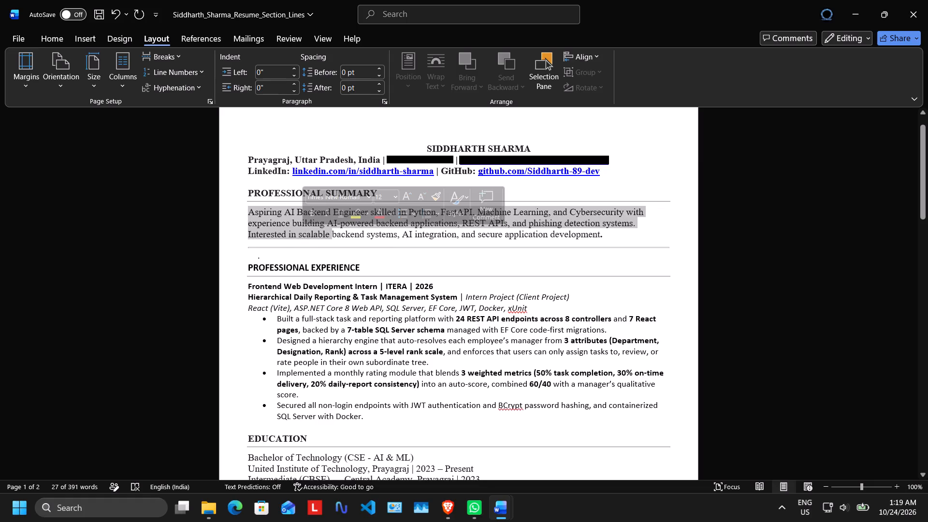
Set the font of the ITERA project title line, tech stack and four bullets to Times New Roman.
{"action": "left_click_drag", "start_coordinate": [244, 295], "coordinate": [401, 414]}
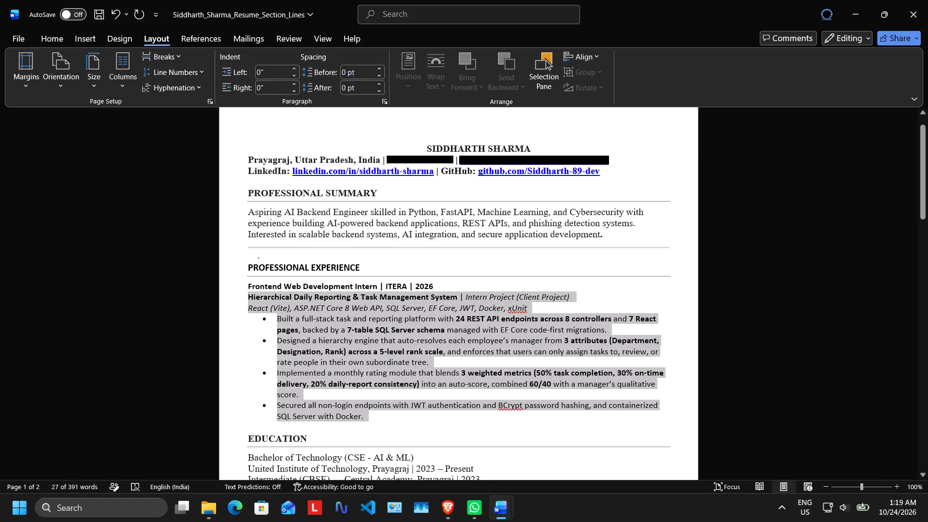
{"action": "left_click_drag", "start_coordinate": [401, 414], "coordinate": [400, 414]}
{"action": "left_click", "coordinate": [464, 376]}
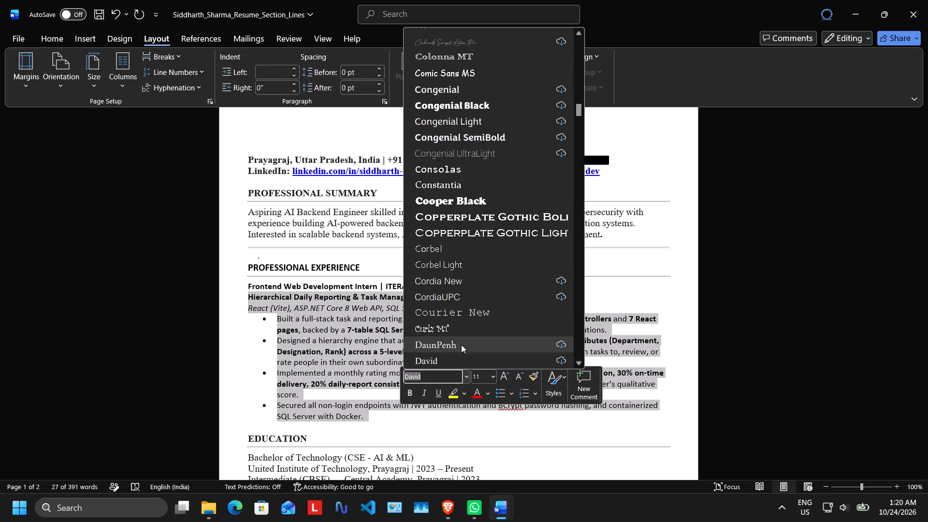
{"action": "scroll", "coordinate": [430, 250], "scroll_direction": "down", "scroll_amount": 5}
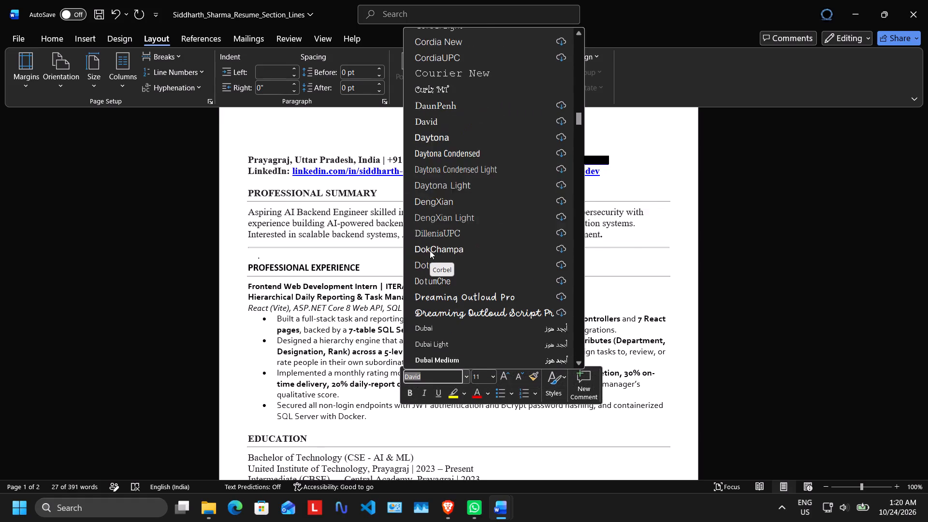
{"action": "scroll", "coordinate": [430, 250], "scroll_direction": "down", "scroll_amount": 20}
{"action": "scroll", "coordinate": [430, 250], "scroll_direction": "down", "scroll_amount": 10}
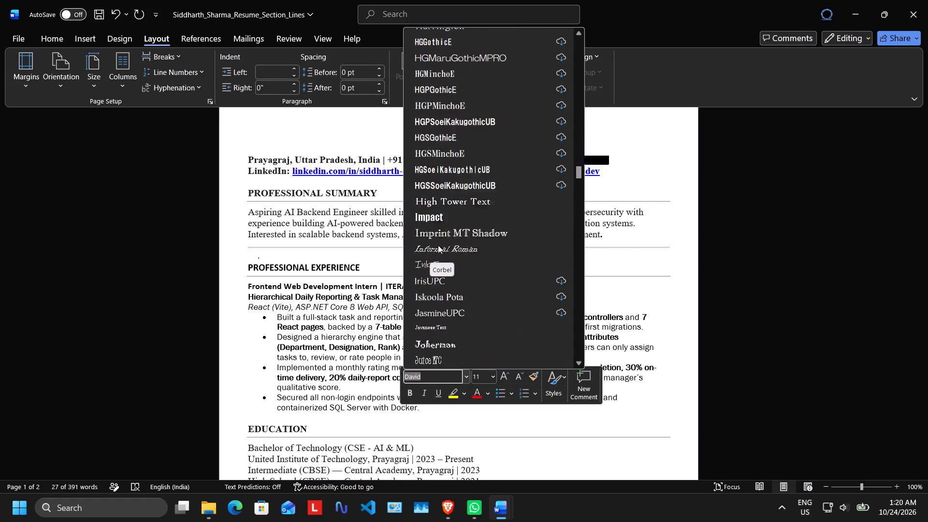
{"action": "scroll", "coordinate": [438, 245], "scroll_direction": "down", "scroll_amount": 20}
{"action": "scroll", "coordinate": [438, 245], "scroll_direction": "down", "scroll_amount": 12}
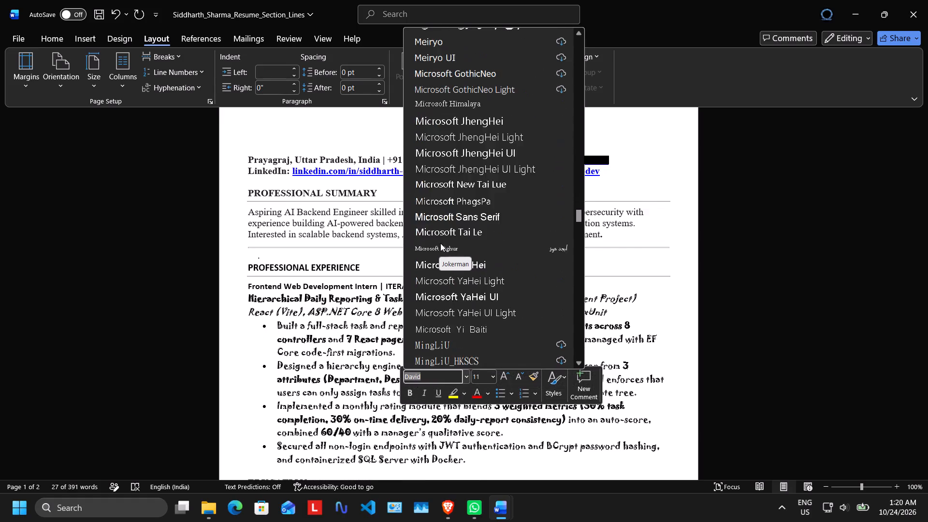
{"action": "scroll", "coordinate": [440, 243], "scroll_direction": "down", "scroll_amount": 8}
{"action": "scroll", "coordinate": [526, 285], "scroll_direction": "down", "scroll_amount": 16}
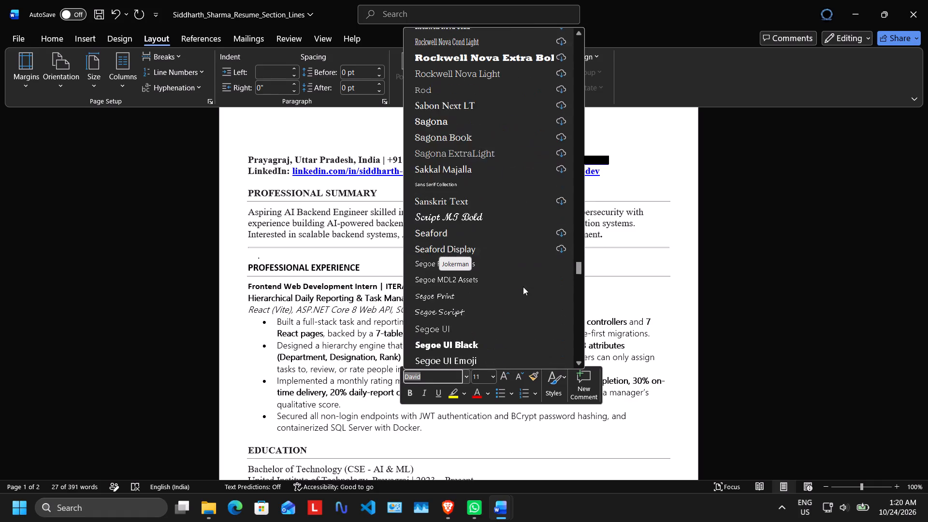
{"action": "scroll", "coordinate": [523, 287], "scroll_direction": "down", "scroll_amount": 18}
{"action": "scroll", "coordinate": [523, 287], "scroll_direction": "down", "scroll_amount": 3}
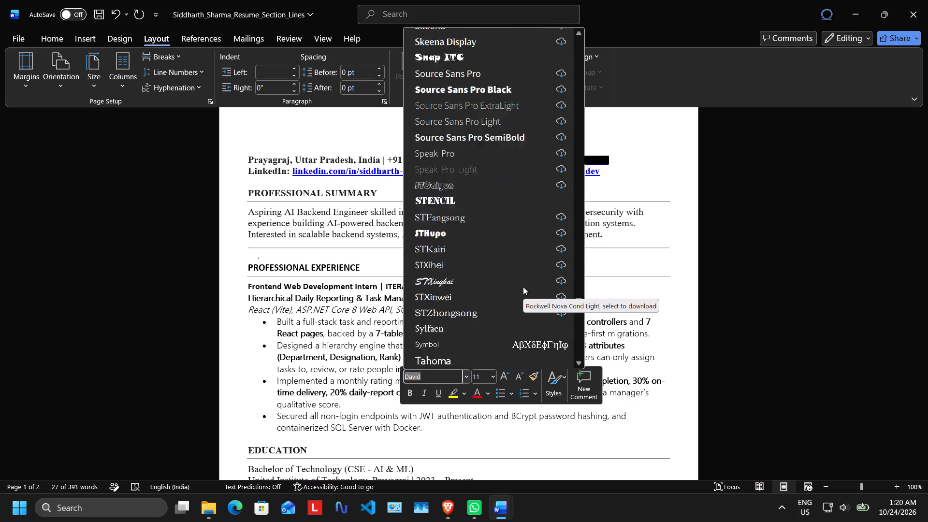
{"action": "scroll", "coordinate": [523, 287], "scroll_direction": "down", "scroll_amount": 3}
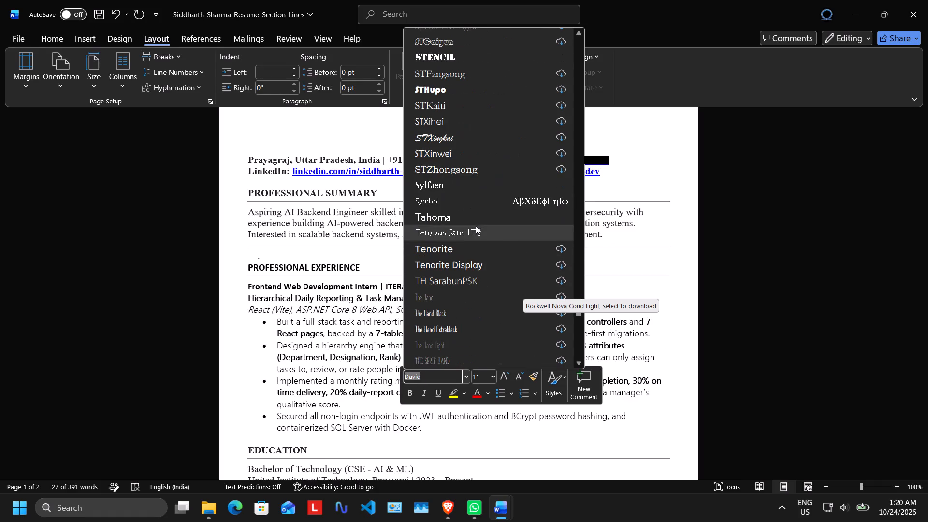
{"action": "scroll", "coordinate": [481, 323], "scroll_direction": "down", "scroll_amount": 3}
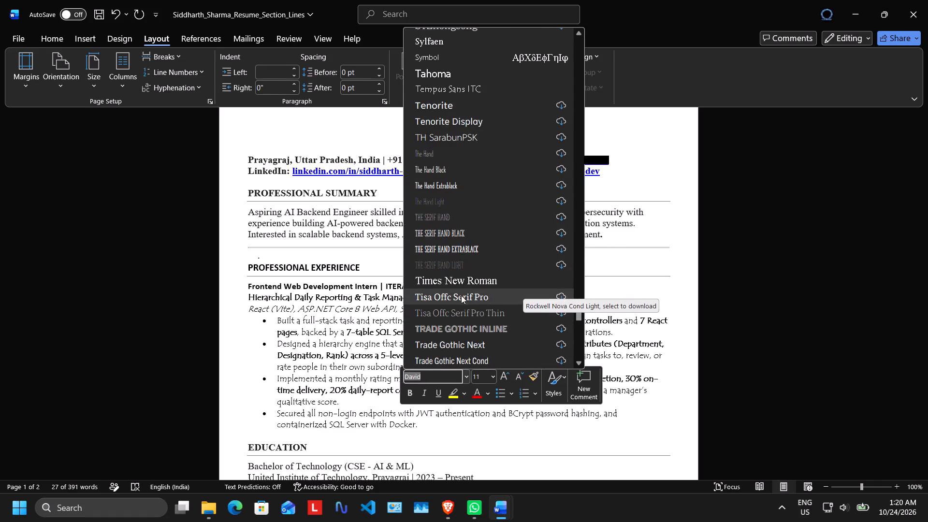
{"action": "left_click", "coordinate": [449, 282]}
Remove the italics from "Intern Project (Client Project)" and the tech stack line below it.
{"action": "left_click", "coordinate": [215, 310]}
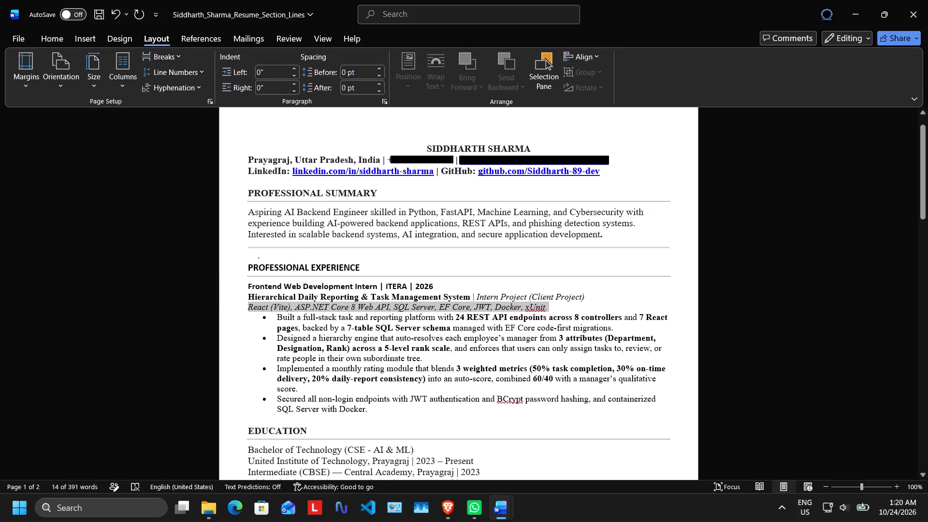
{"action": "left_click_drag", "start_coordinate": [477, 295], "coordinate": [539, 309]}
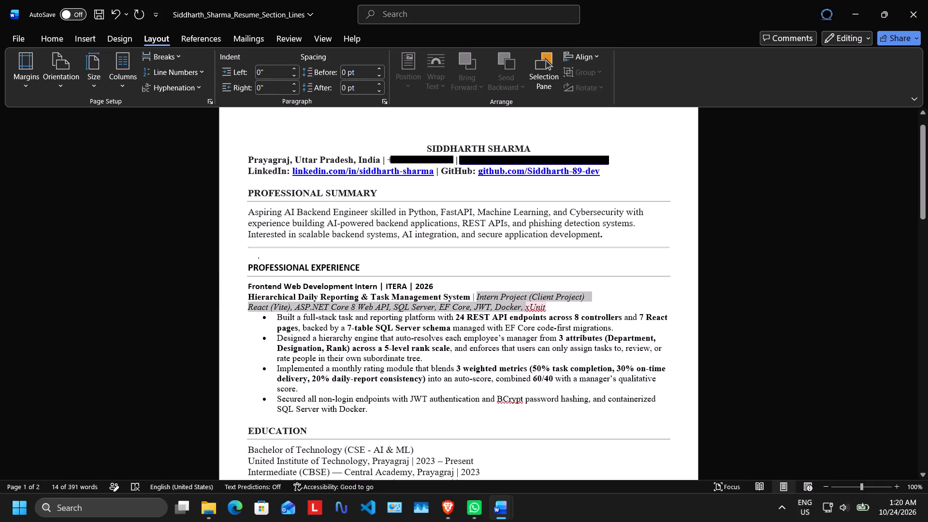
{"action": "left_click_drag", "start_coordinate": [539, 309], "coordinate": [558, 309]}
{"action": "left_click", "coordinate": [578, 288]}
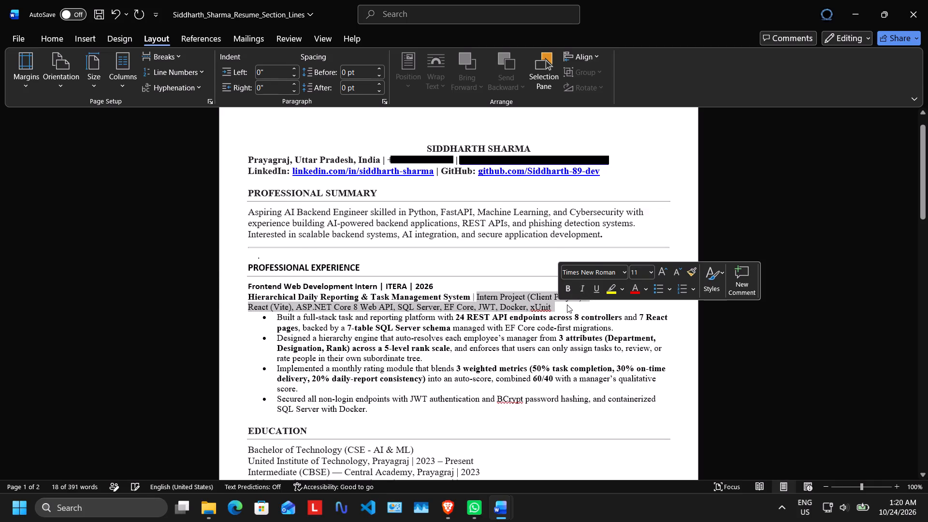
{"action": "left_click", "coordinate": [566, 305]}
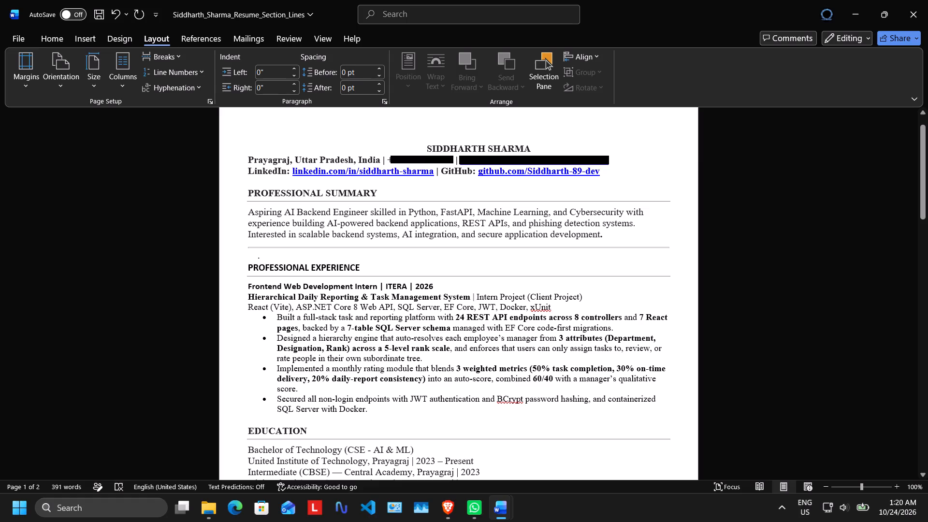
Delete the stray full stop and its empty line above the Professional Experience heading.
{"action": "left_click", "coordinate": [237, 365]}
{"action": "left_click", "coordinate": [590, 259]}
{"action": "left_click", "coordinate": [600, 283]}
{"action": "left_click", "coordinate": [555, 258]}
{"action": "key", "text": "BackSpace"}
{"action": "key", "text": "BackSpace"}
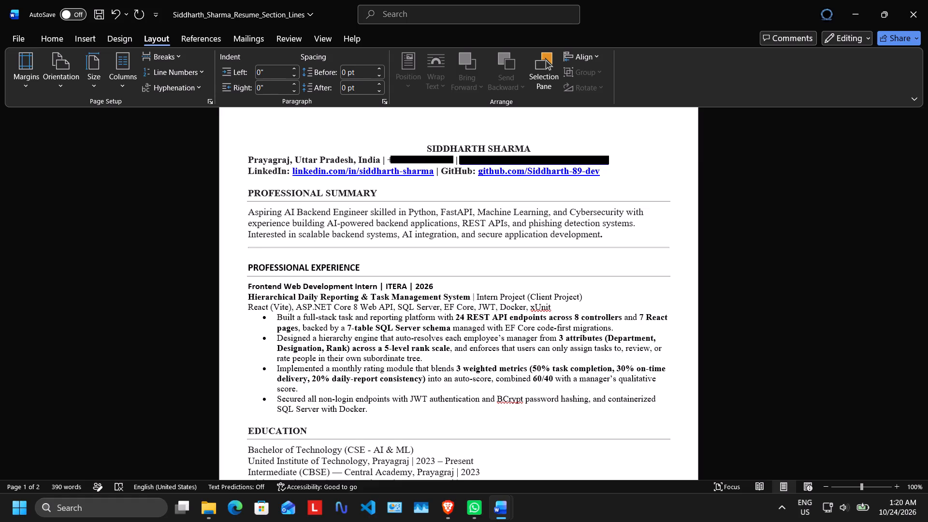
{"action": "key", "text": "BackSpace"}
{"action": "scroll", "coordinate": [572, 340], "scroll_direction": "down", "scroll_amount": 8}
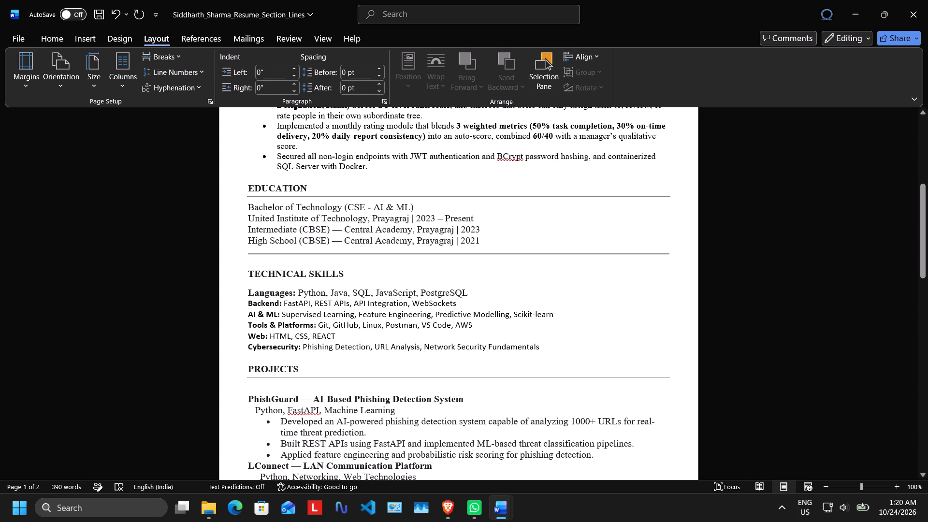
{"action": "scroll", "coordinate": [531, 289], "scroll_direction": "down", "scroll_amount": 5}
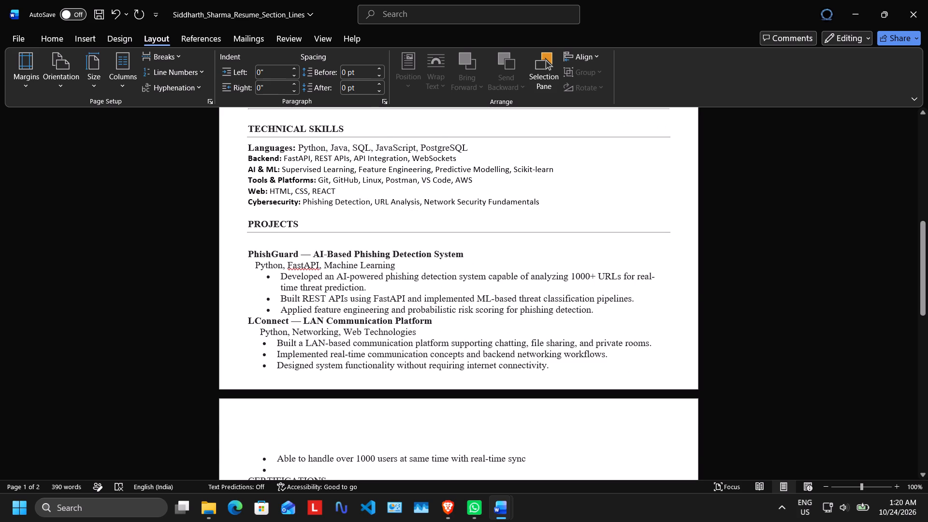
{"action": "scroll", "coordinate": [529, 291], "scroll_direction": "down", "scroll_amount": 8}
{"action": "scroll", "coordinate": [530, 291], "scroll_direction": "up", "scroll_amount": 4}
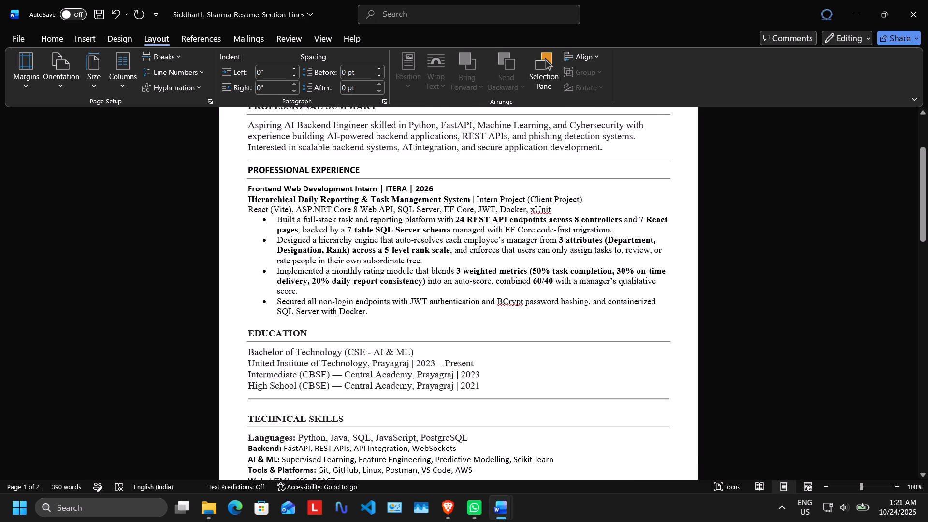
{"action": "left_click_drag", "start_coordinate": [370, 313], "coordinate": [364, 308]}
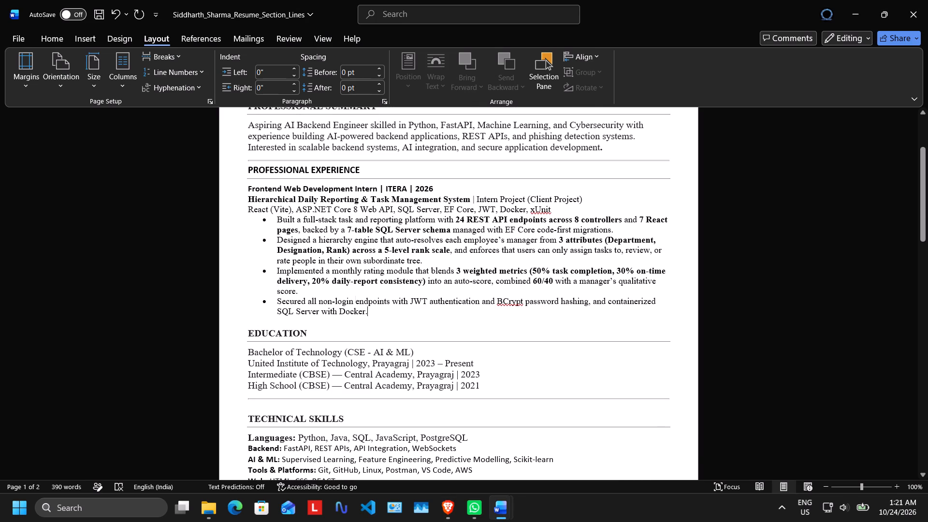
{"action": "left_click_drag", "start_coordinate": [364, 308], "coordinate": [273, 221]}
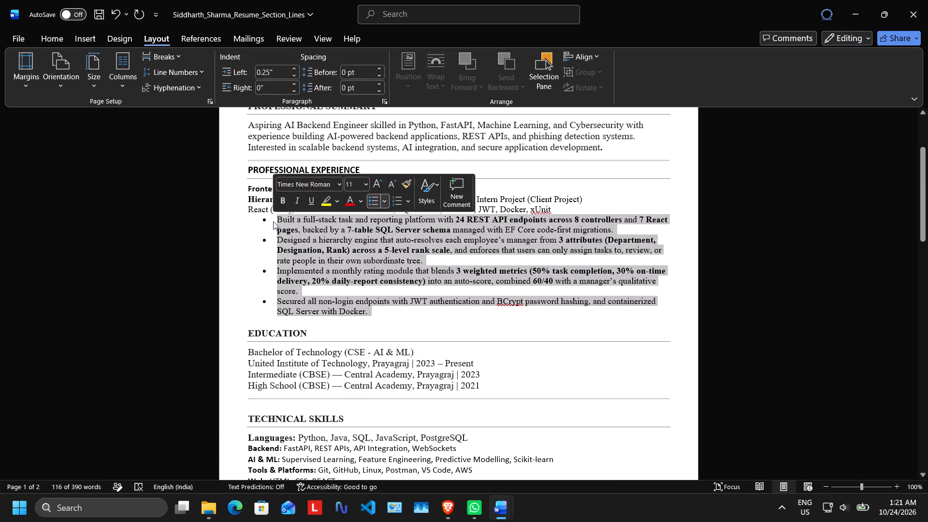
{"action": "key", "text": "ctrl+v"}
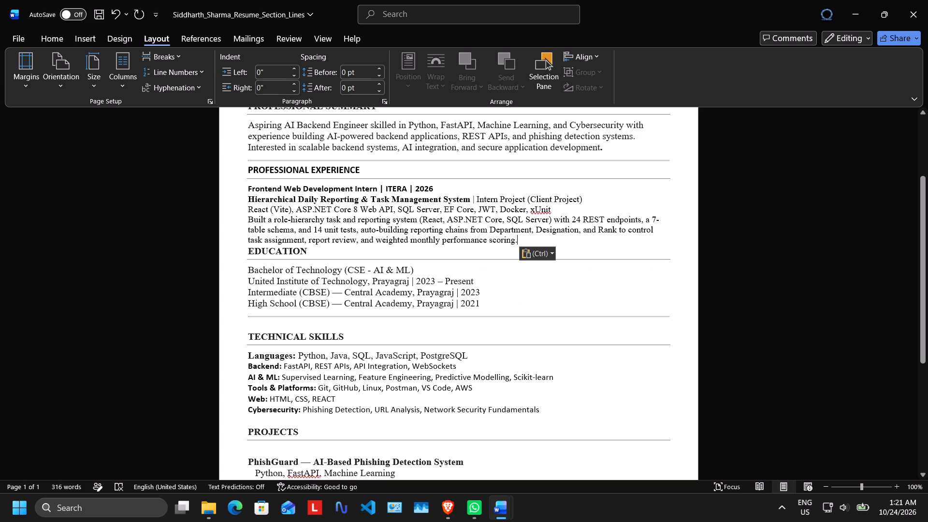
Format the pasted role-hierarchy description under the ITERA intern project as a bullet point.
{"action": "left_click", "coordinate": [249, 217]}
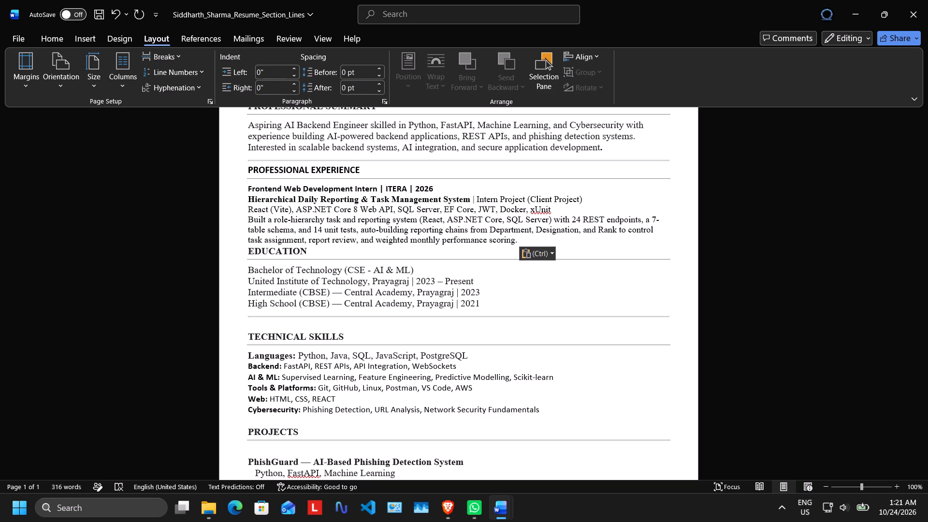
{"action": "scroll", "coordinate": [428, 195], "scroll_direction": "down", "scroll_amount": 10}
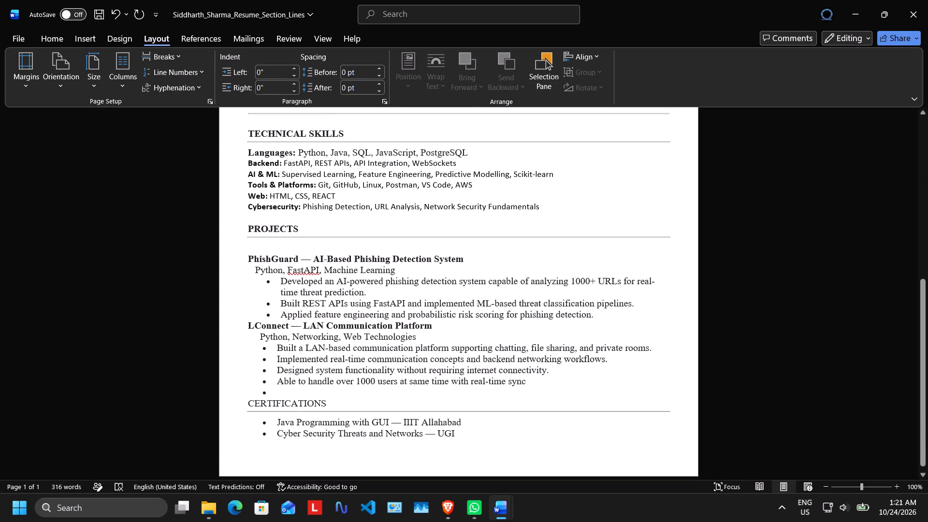
{"action": "scroll", "coordinate": [426, 197], "scroll_direction": "up", "scroll_amount": 7}
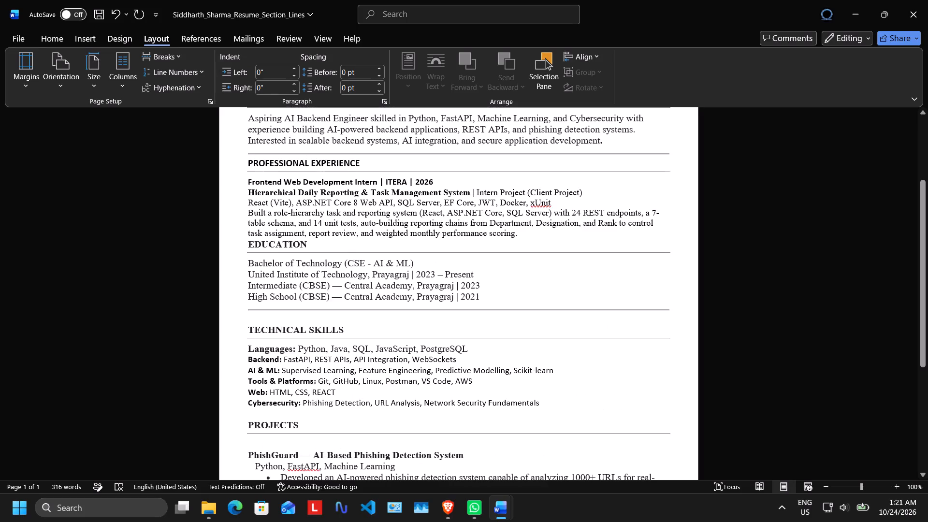
{"action": "scroll", "coordinate": [278, 210], "scroll_direction": "up", "scroll_amount": 2}
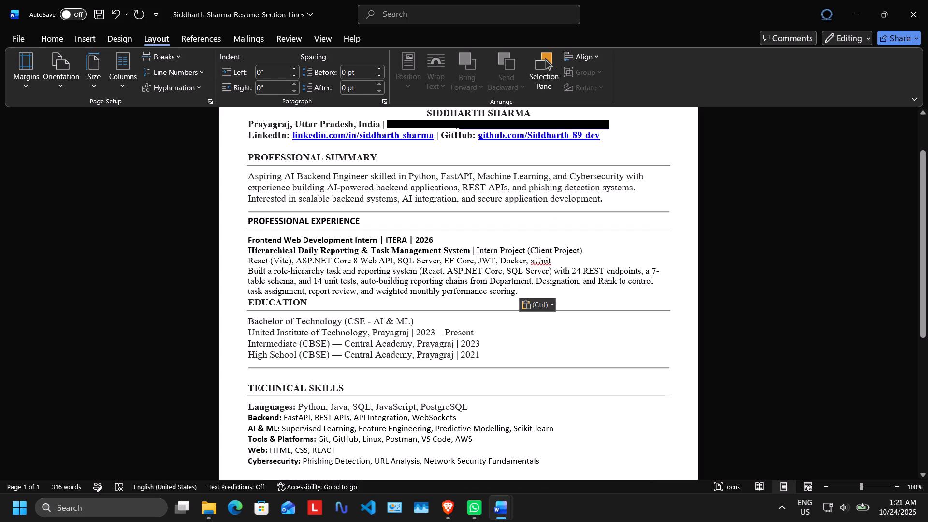
{"action": "left_click_drag", "start_coordinate": [246, 270], "coordinate": [489, 299]}
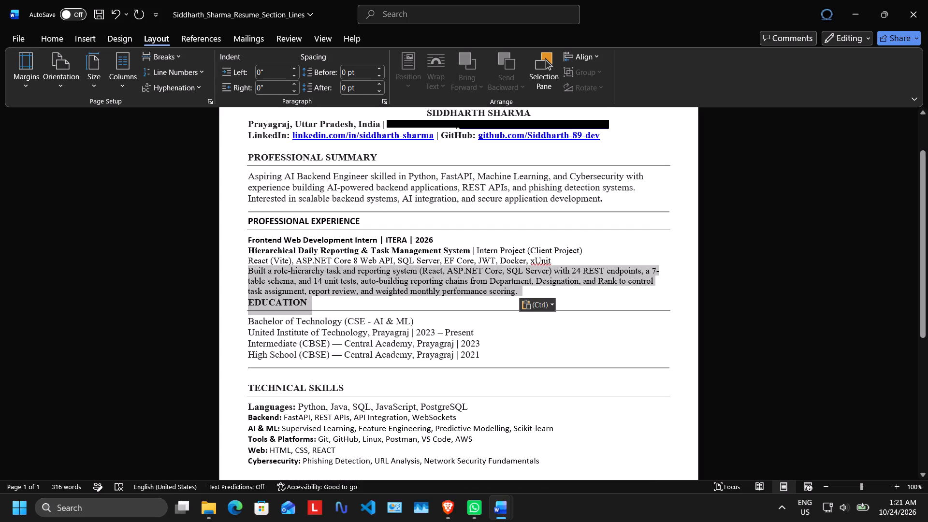
{"action": "left_click_drag", "start_coordinate": [489, 299], "coordinate": [520, 291]}
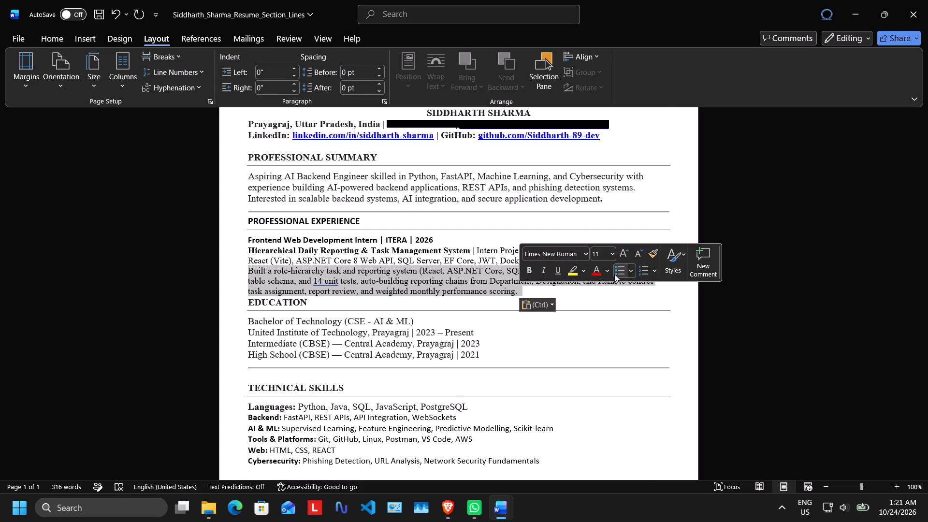
{"action": "left_click", "coordinate": [614, 274]}
{"action": "left_click", "coordinate": [224, 258]}
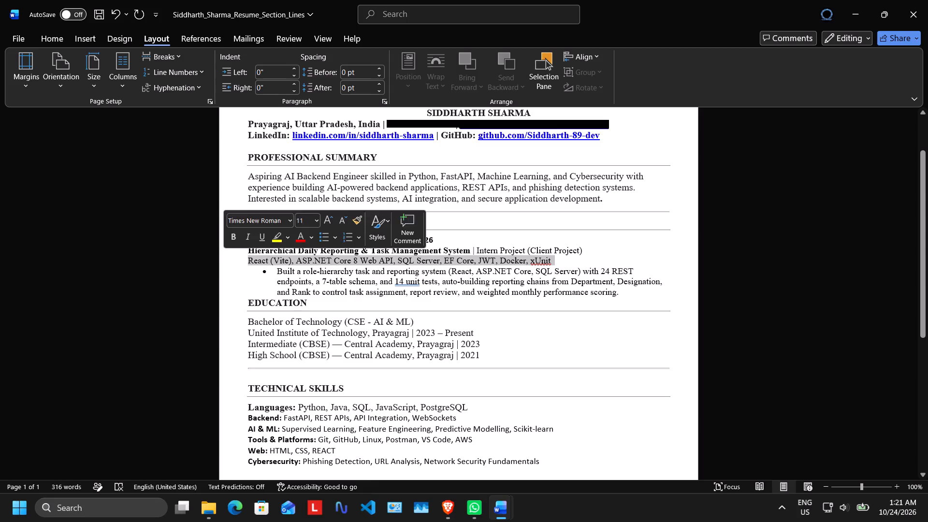
{"action": "left_click", "coordinate": [235, 287]}
{"action": "left_click", "coordinate": [669, 172]}
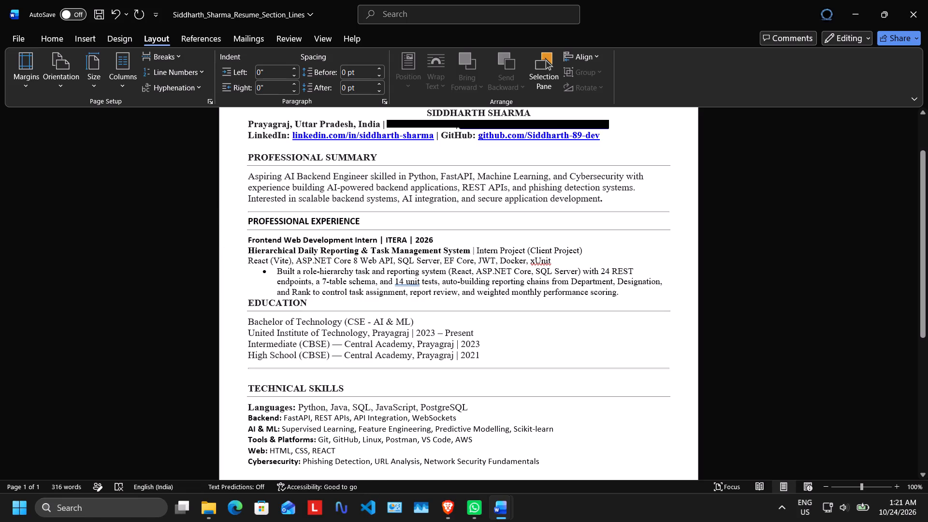
Indent the Hierarchical Daily Reporting title line and the React tech stack line below it by three spaces each.
{"action": "left_click", "coordinate": [248, 252]}
{"action": "key", "text": "space"}
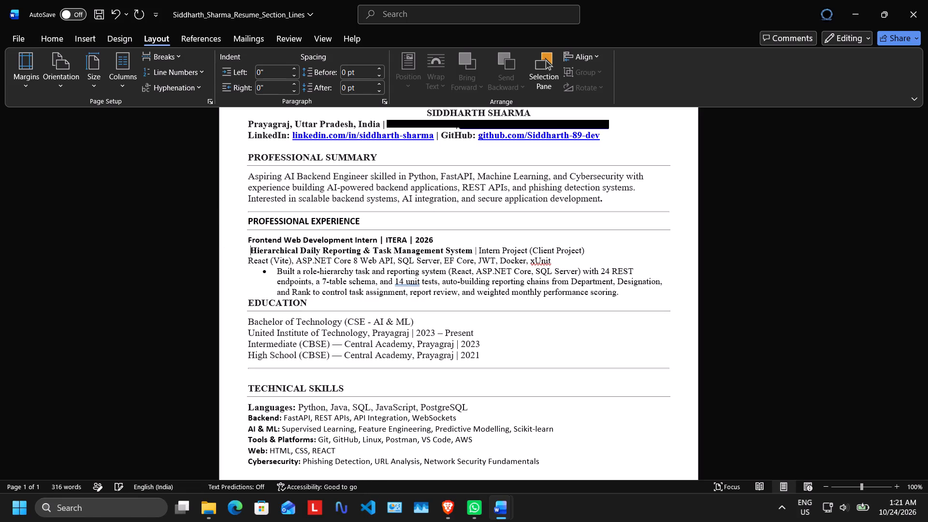
{"action": "key", "text": "space"}
{"action": "key", "text": "space"}
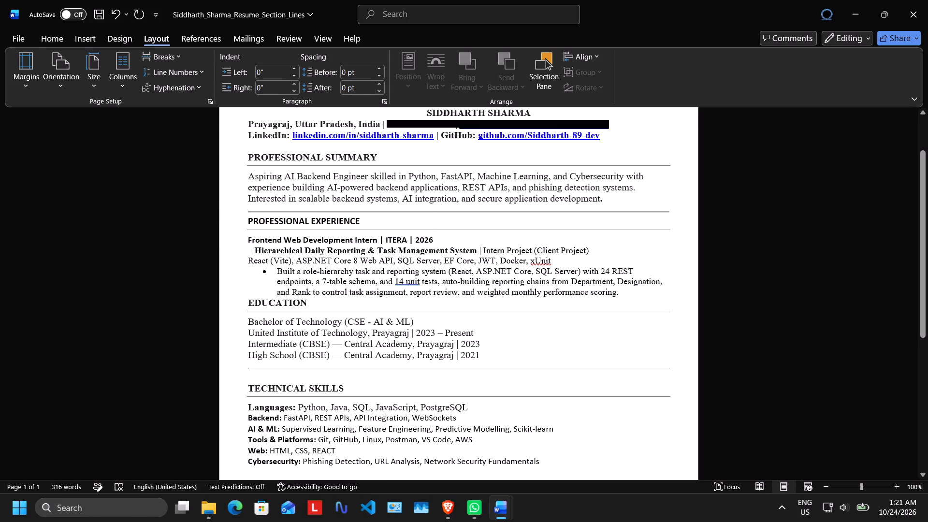
{"action": "left_click", "coordinate": [244, 260]}
{"action": "key", "text": "space"}
{"action": "key", "text": "space"}
{"action": "key", "text": "space"}
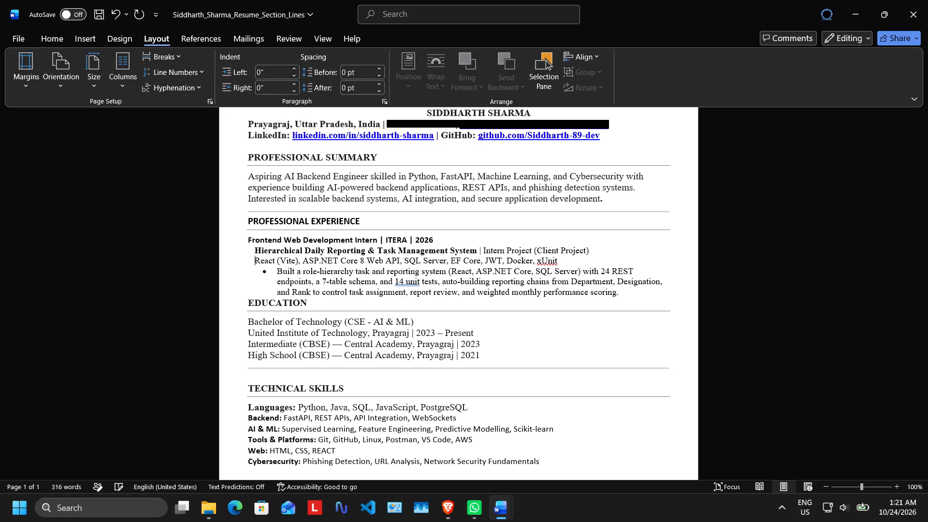
{"action": "key", "text": "space"}
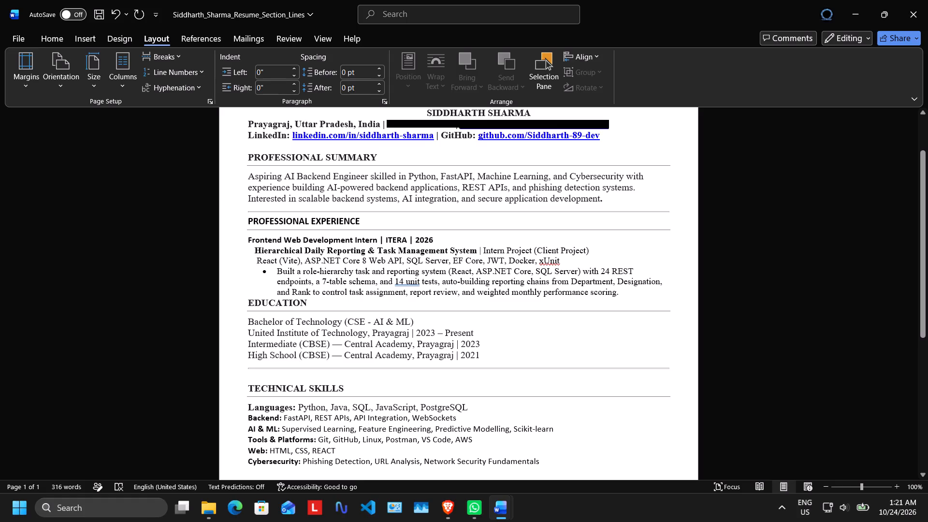
{"action": "key", "text": "BackSpace"}
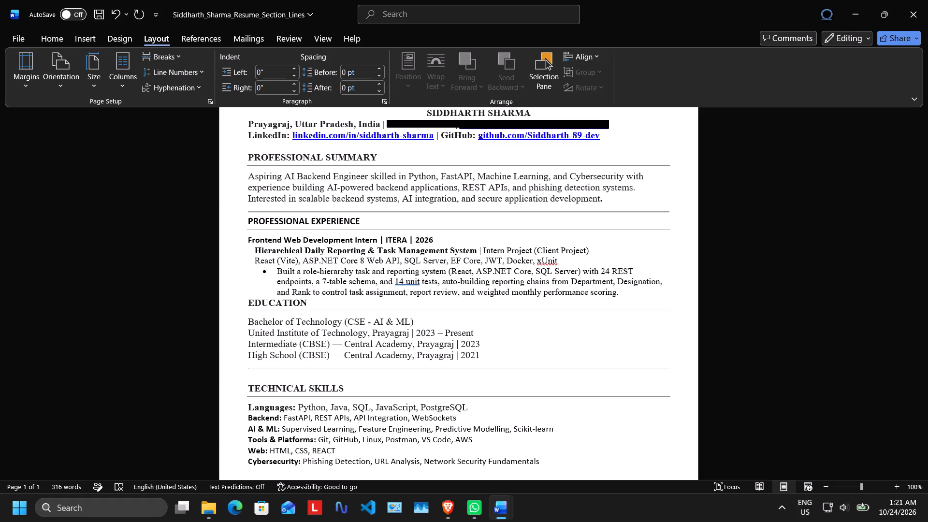
Add ",Docker" after AWS at the end of the Tools & Platforms skills line.
{"action": "scroll", "coordinate": [296, 268], "scroll_direction": "down", "scroll_amount": 3}
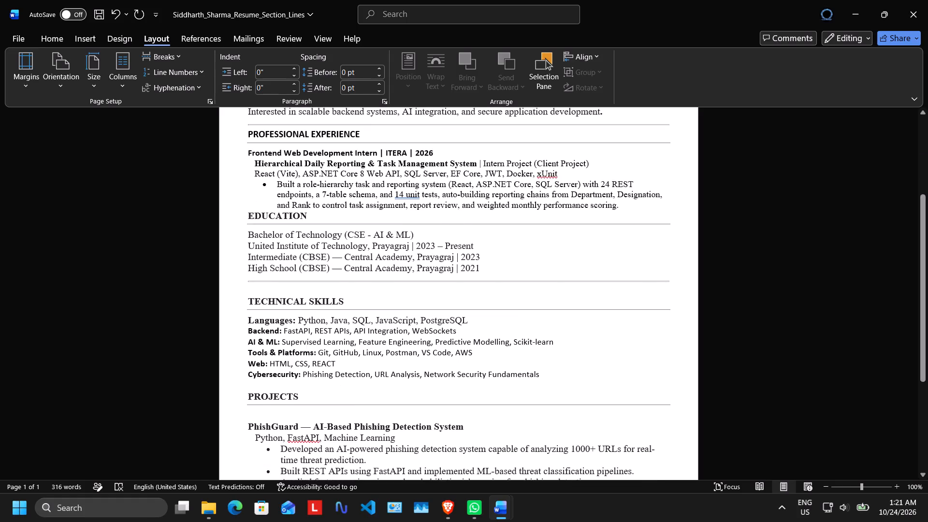
{"action": "scroll", "coordinate": [197, 213], "scroll_direction": "up", "scroll_amount": 3}
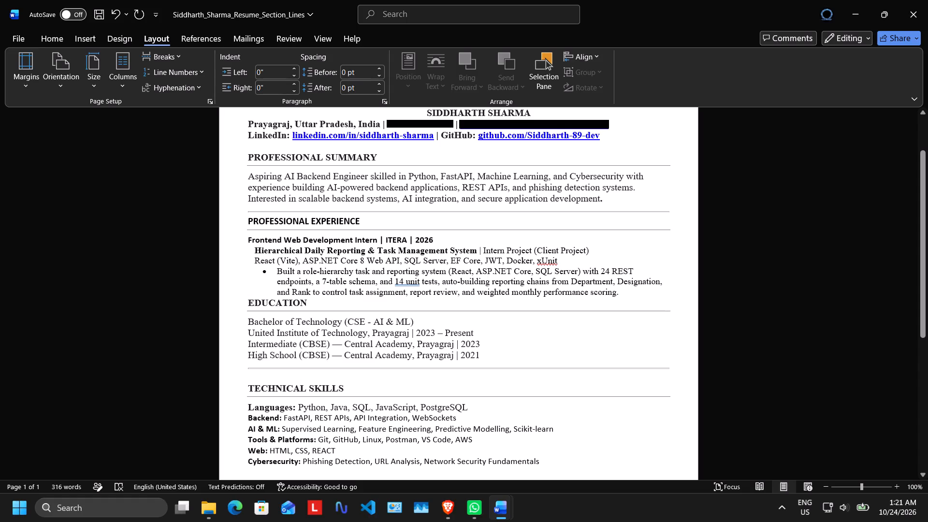
{"action": "left_click", "coordinate": [492, 437]}
{"action": "type", "text": ",Docker"}
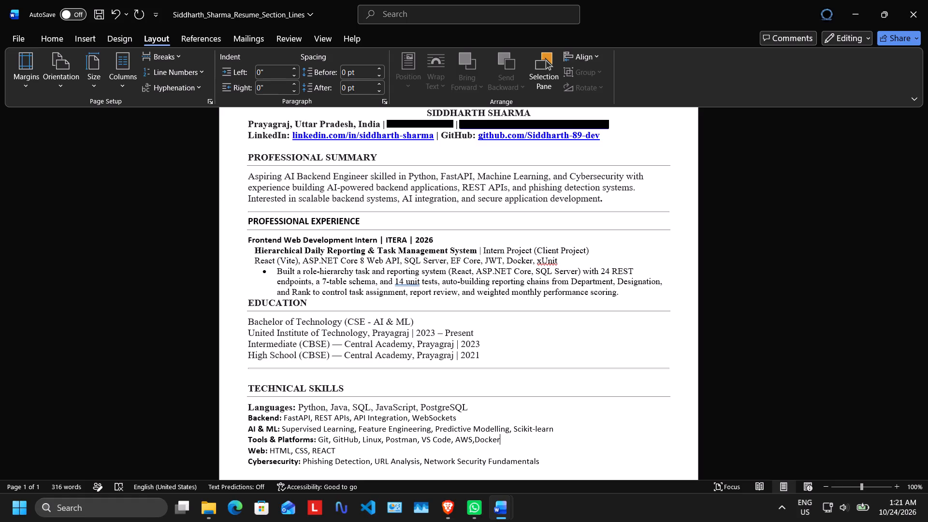
Remove the empty bullet below the last LConnect item, above the Certifications heading.
{"action": "scroll", "coordinate": [492, 437], "scroll_direction": "down", "scroll_amount": 5}
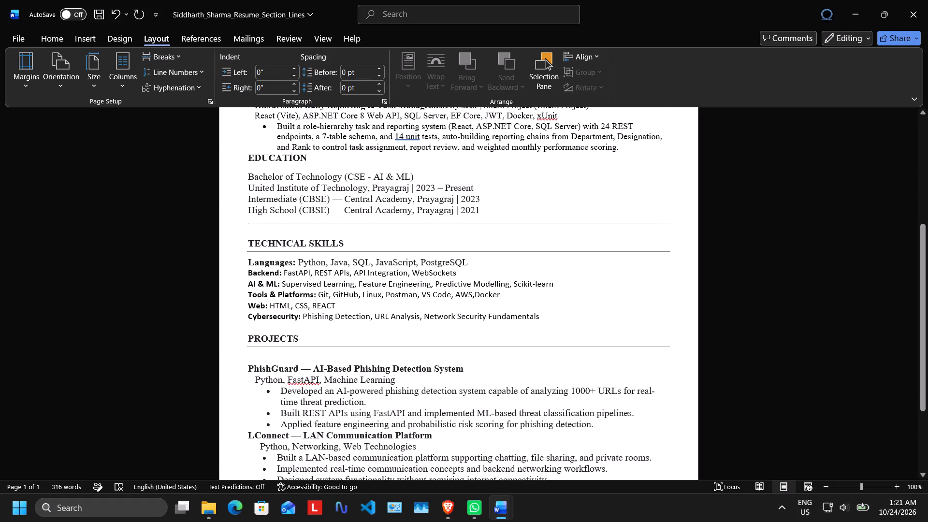
{"action": "scroll", "coordinate": [459, 339], "scroll_direction": "down", "scroll_amount": 5}
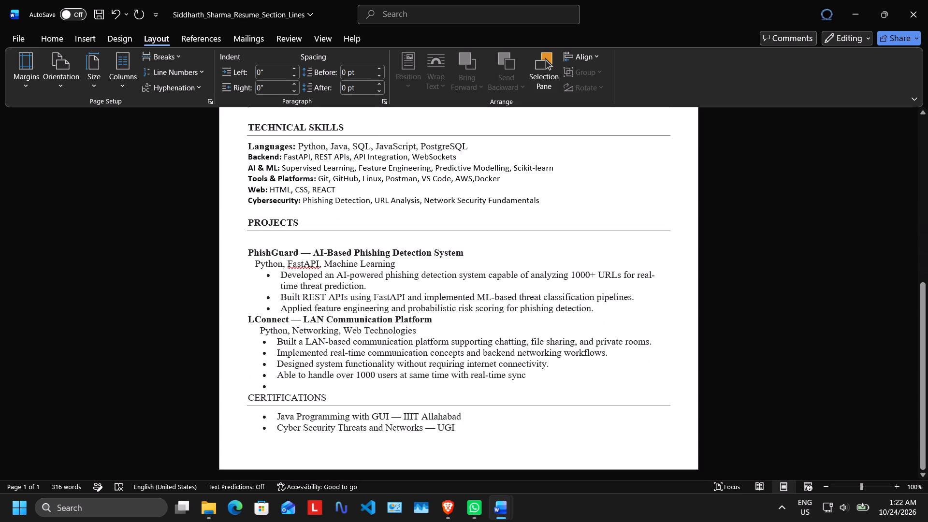
{"action": "left_click", "coordinate": [305, 388]}
{"action": "key", "text": "BackSpace"}
{"action": "left_click", "coordinate": [540, 380]}
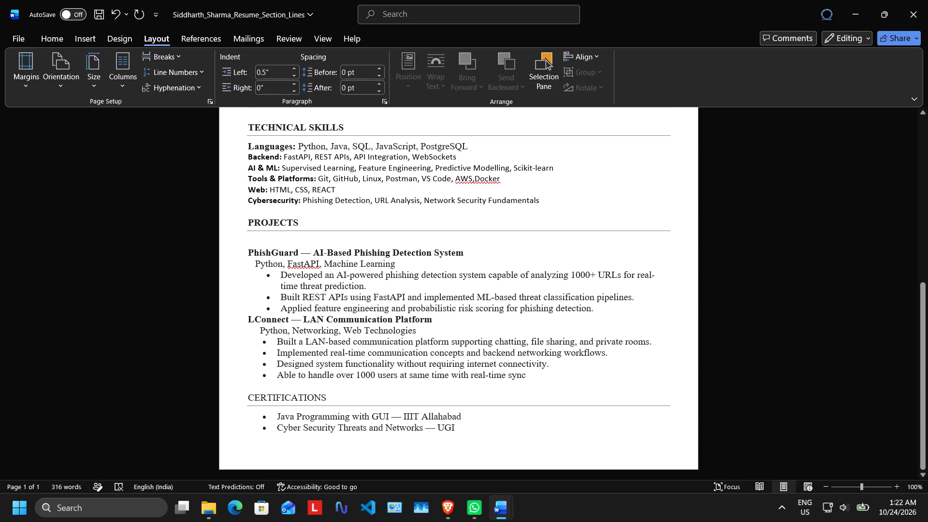
{"action": "left_click", "coordinate": [263, 382]}
{"action": "left_click", "coordinate": [449, 504]}
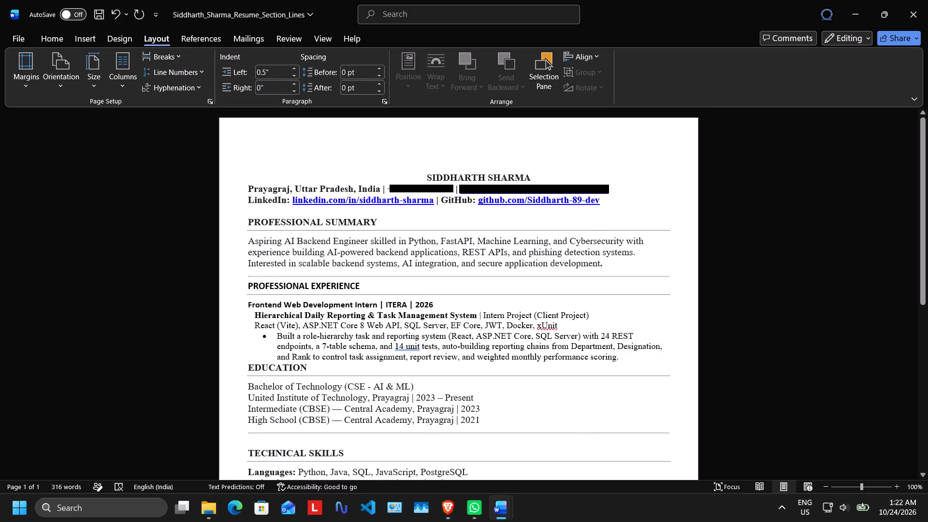
{"action": "scroll", "coordinate": [329, 220], "scroll_direction": "down", "scroll_amount": 13}
{"action": "scroll", "coordinate": [323, 223], "scroll_direction": "up", "scroll_amount": 6}
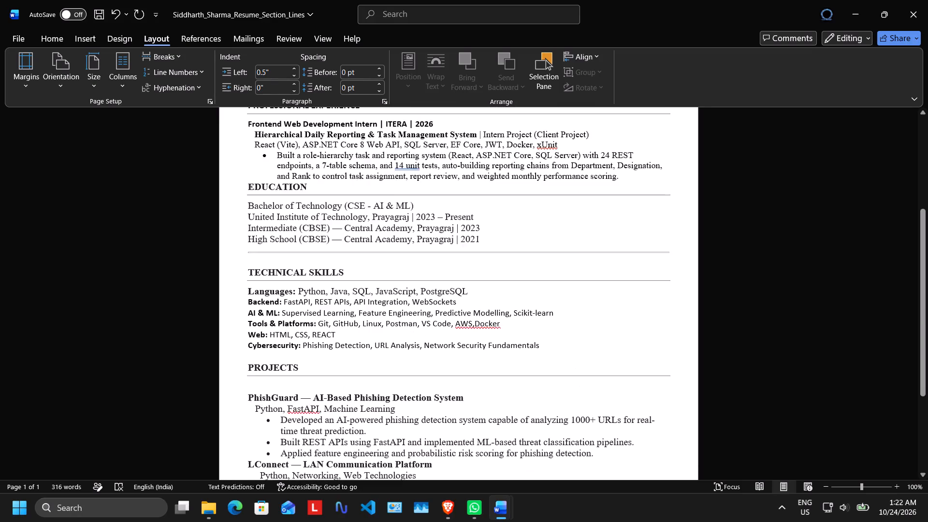
{"action": "scroll", "coordinate": [327, 224], "scroll_direction": "up", "scroll_amount": 3}
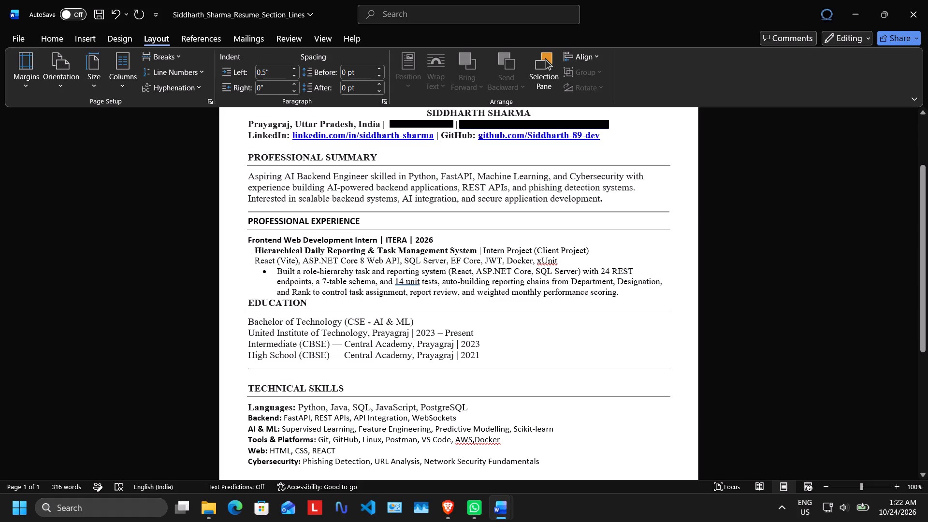
{"action": "left_click", "coordinate": [24, 37]}
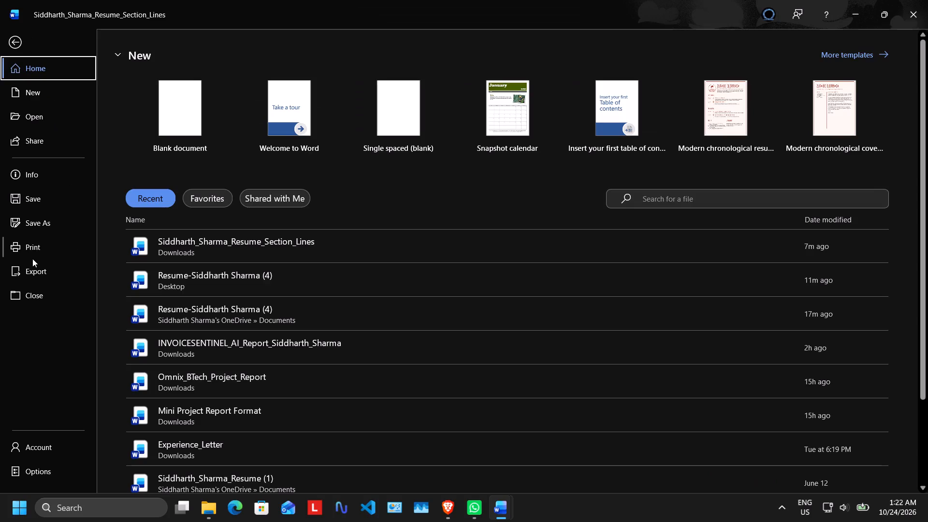
{"action": "left_click", "coordinate": [24, 246]}
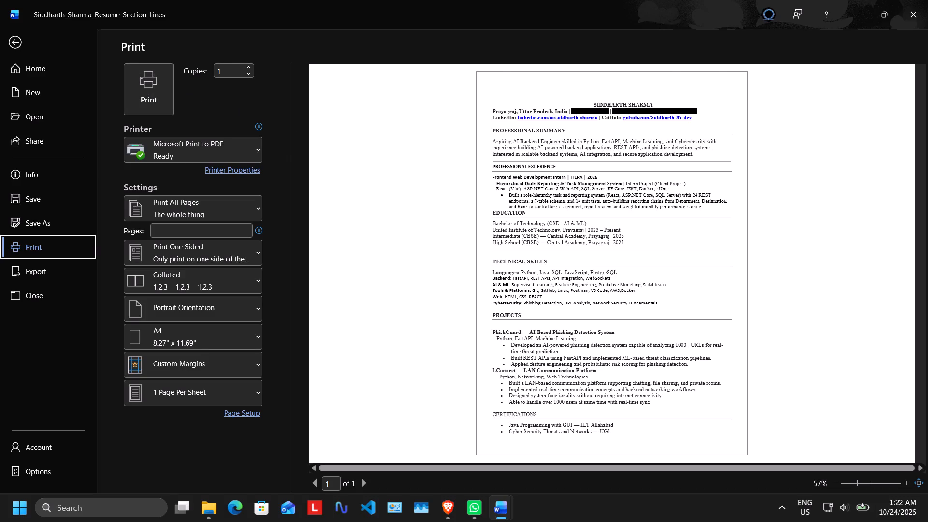
Leave the print preview and delete the horizontal line between the Professional Summary text and the Professional Experience heading.
{"action": "left_click", "coordinate": [488, 74]}
{"action": "left_click", "coordinate": [239, 85]}
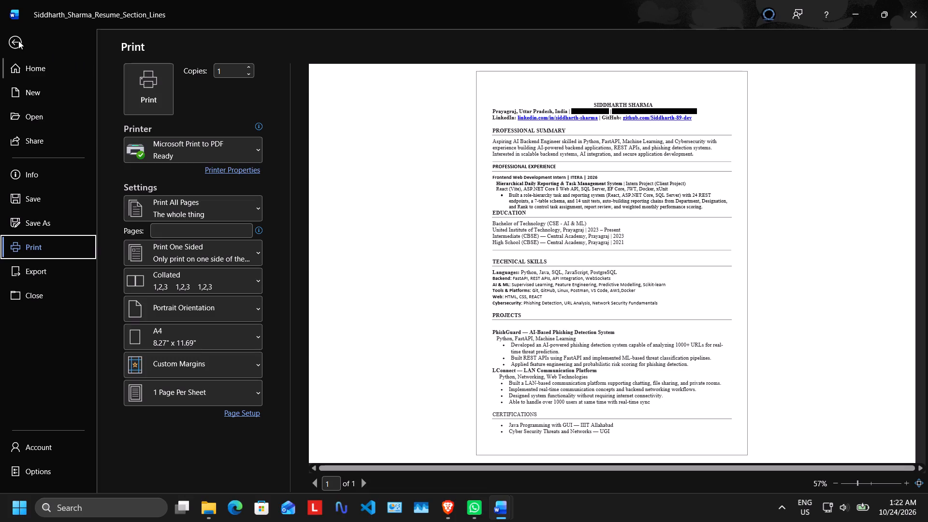
{"action": "left_click", "coordinate": [18, 41]}
{"action": "scroll", "coordinate": [368, 206], "scroll_direction": "up", "scroll_amount": 10}
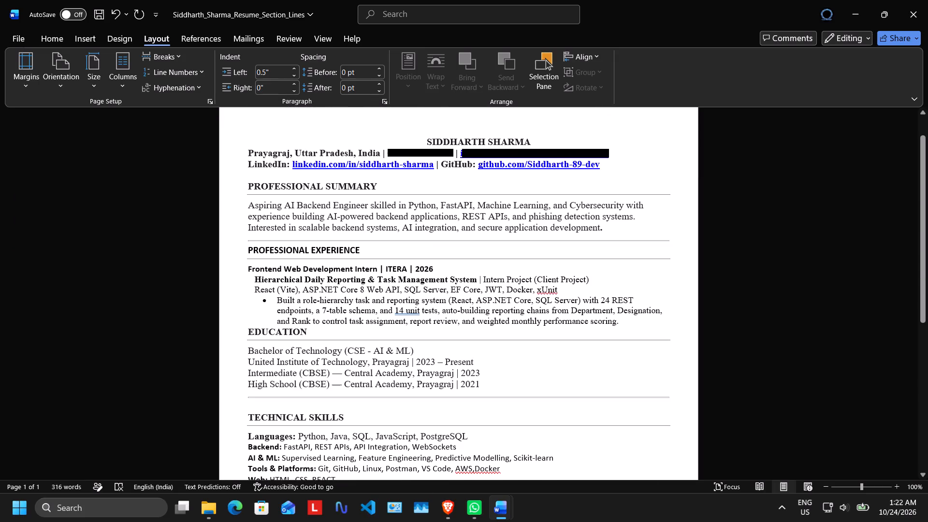
{"action": "left_click", "coordinate": [575, 239]}
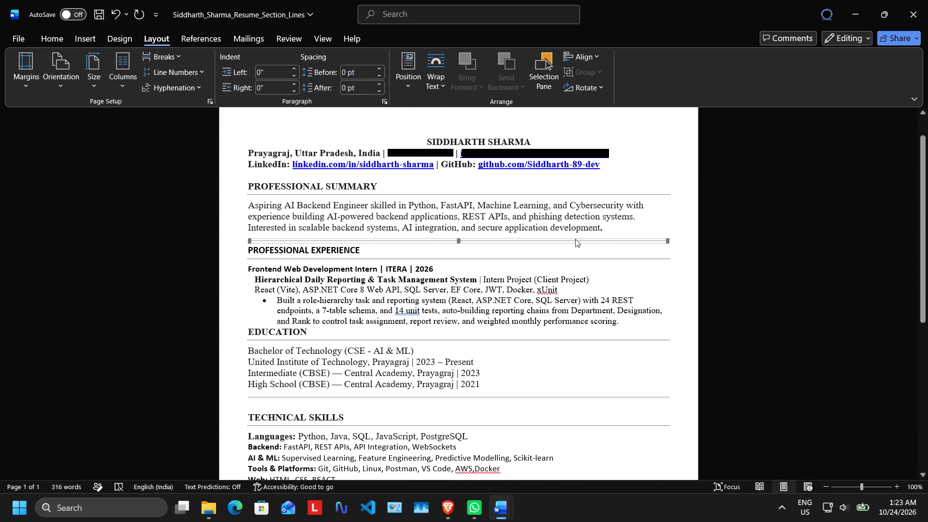
{"action": "key", "text": "Delete"}
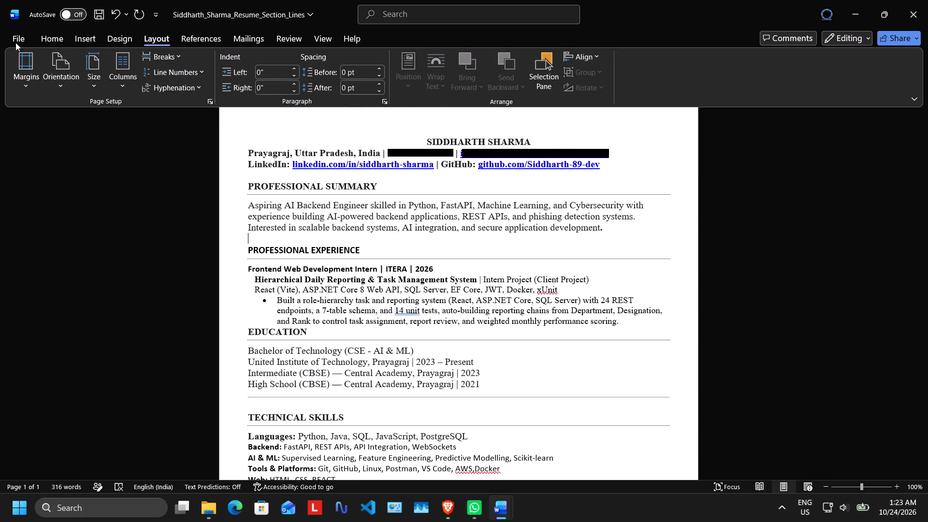
{"action": "left_click", "coordinate": [18, 30]}
{"action": "left_click", "coordinate": [45, 241]}
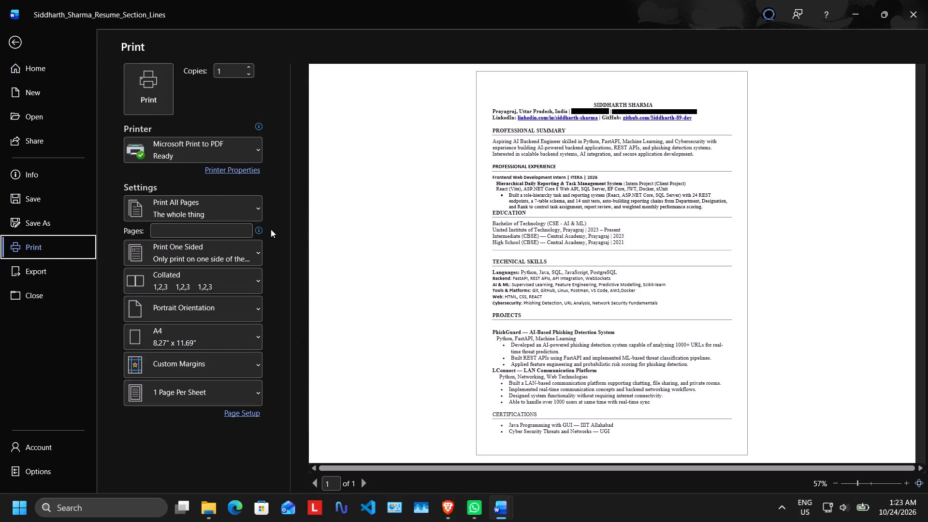